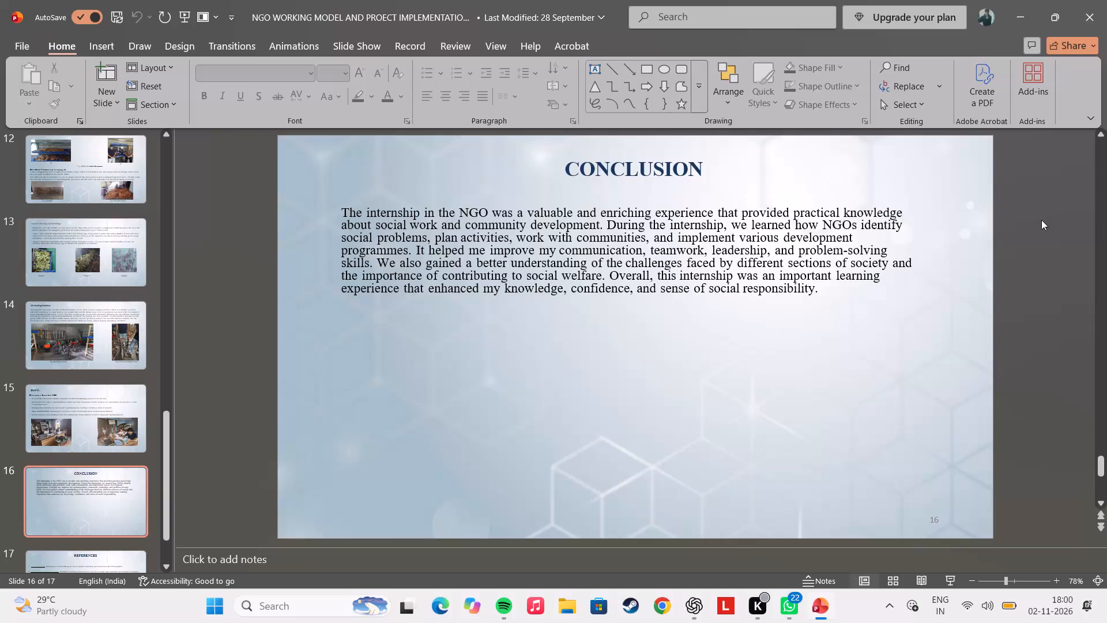
Review the internship presentation slide by slide, going back from the Conclusion slide to the title slide.
key(Left)
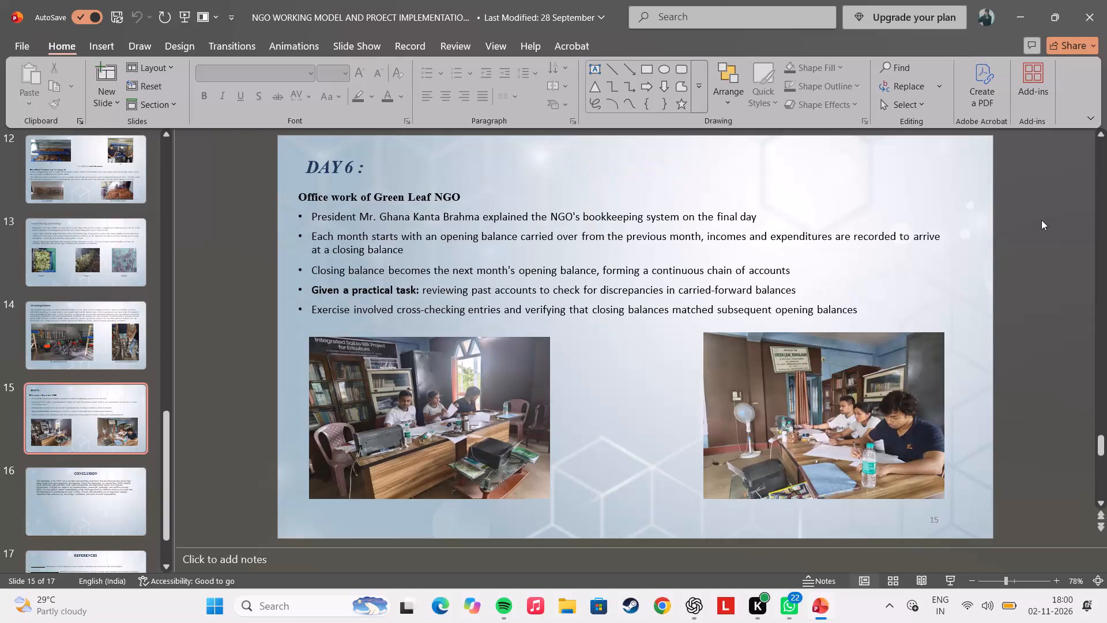
key(Left)
key(Left)
key(Left)
key(Left)
key(Left)
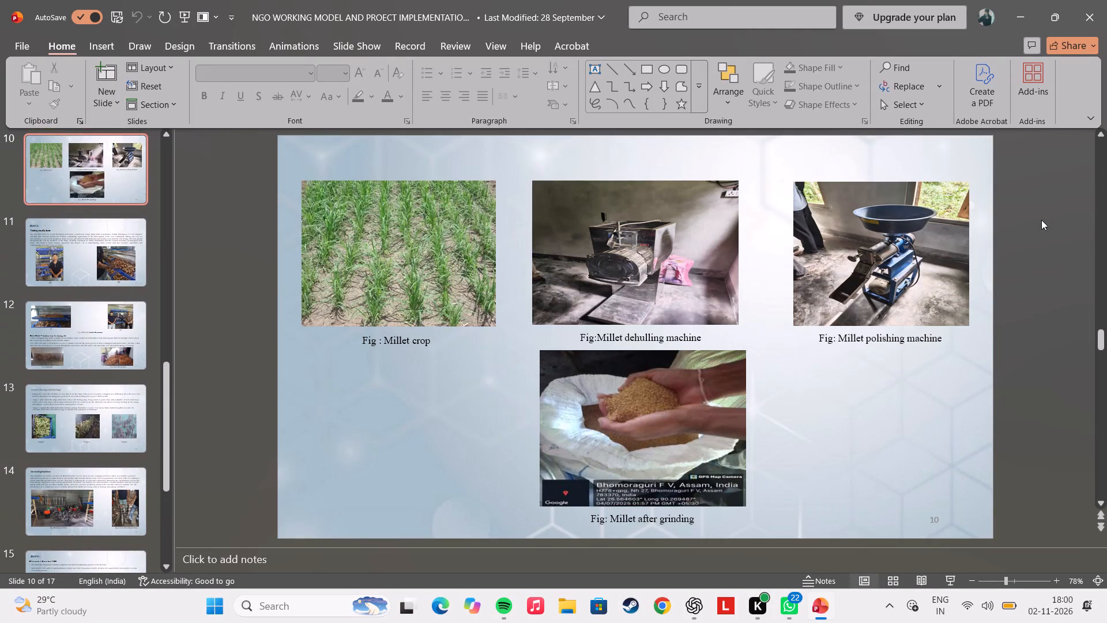
key(Left)
key(Left)
key(Left)
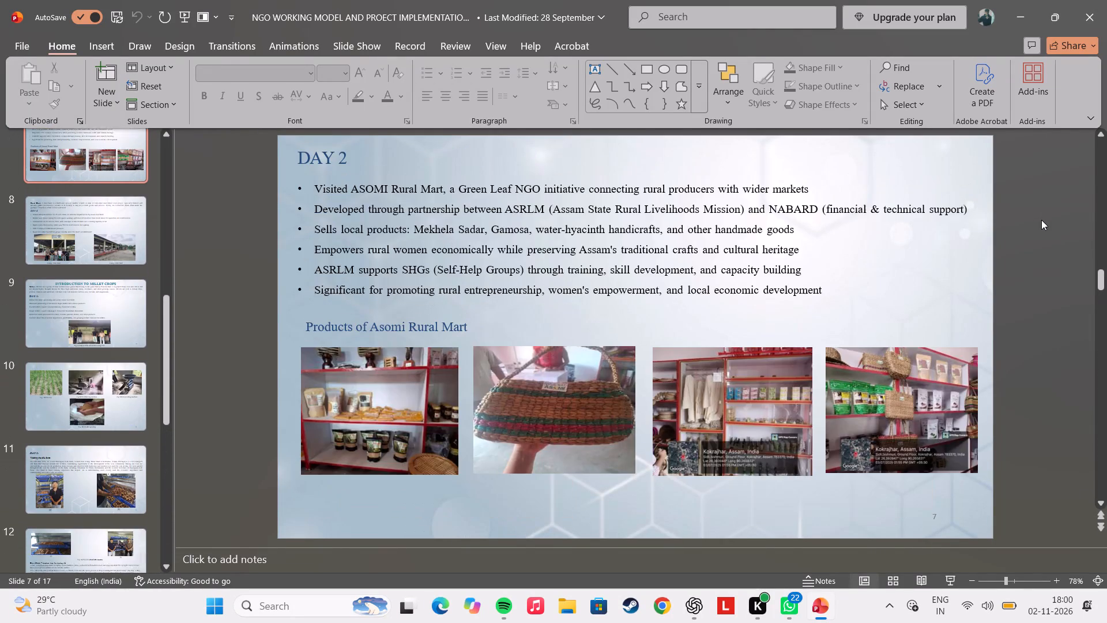
key(Left)
key(Left)
key(Left)
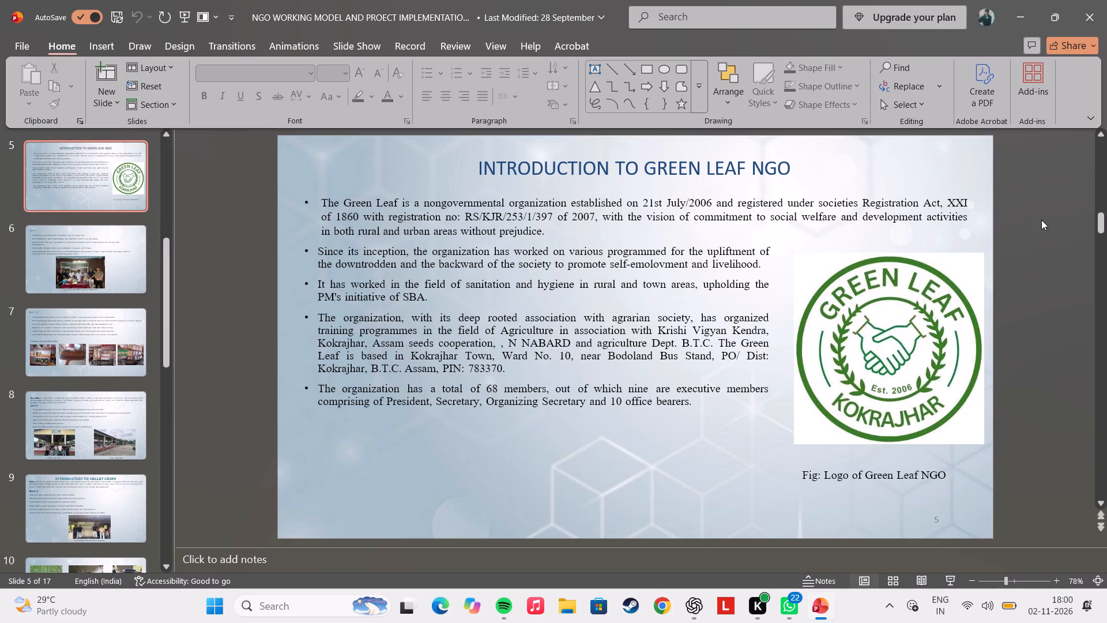
key(Left)
key(Left)
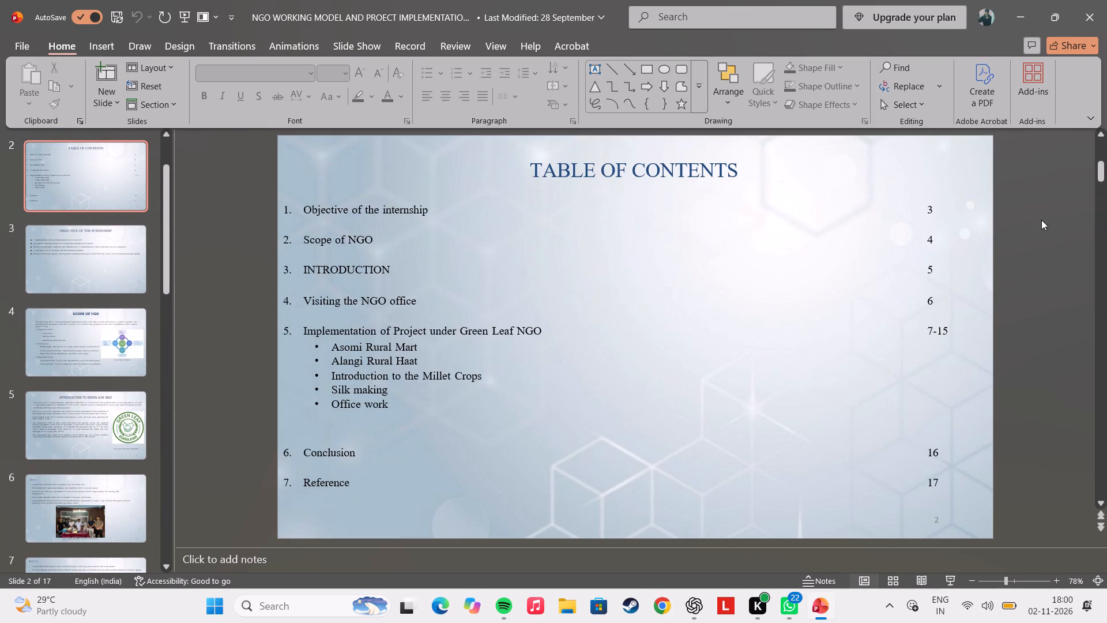
key(Left)
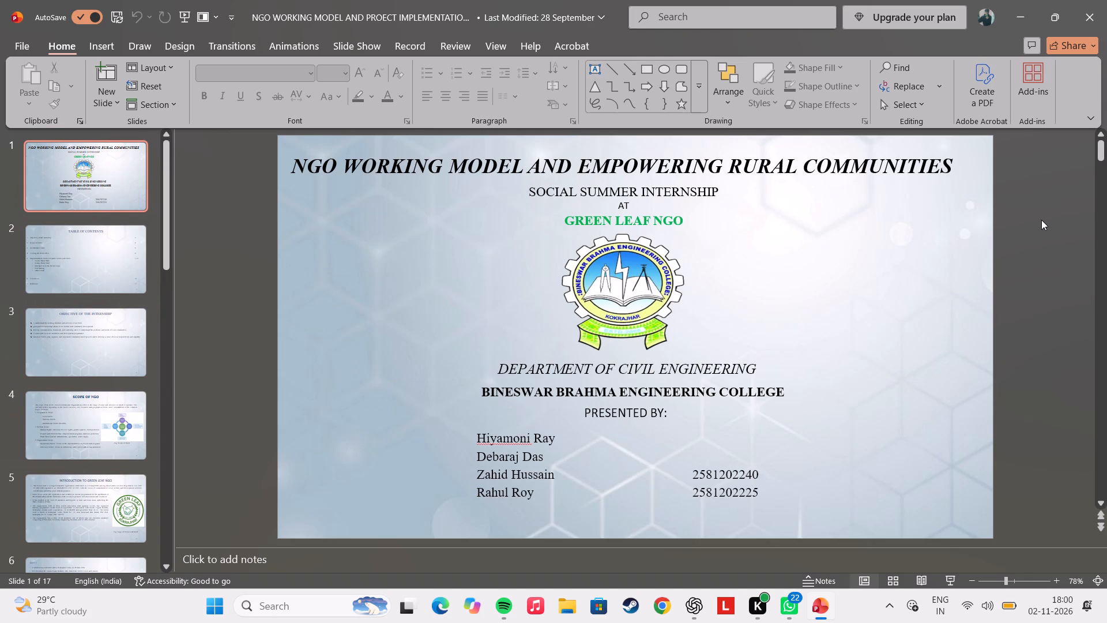
On the DAY 1 slide, shift the group photo slightly to the right, keeping it between the bullet text and its caption.
key(Right)
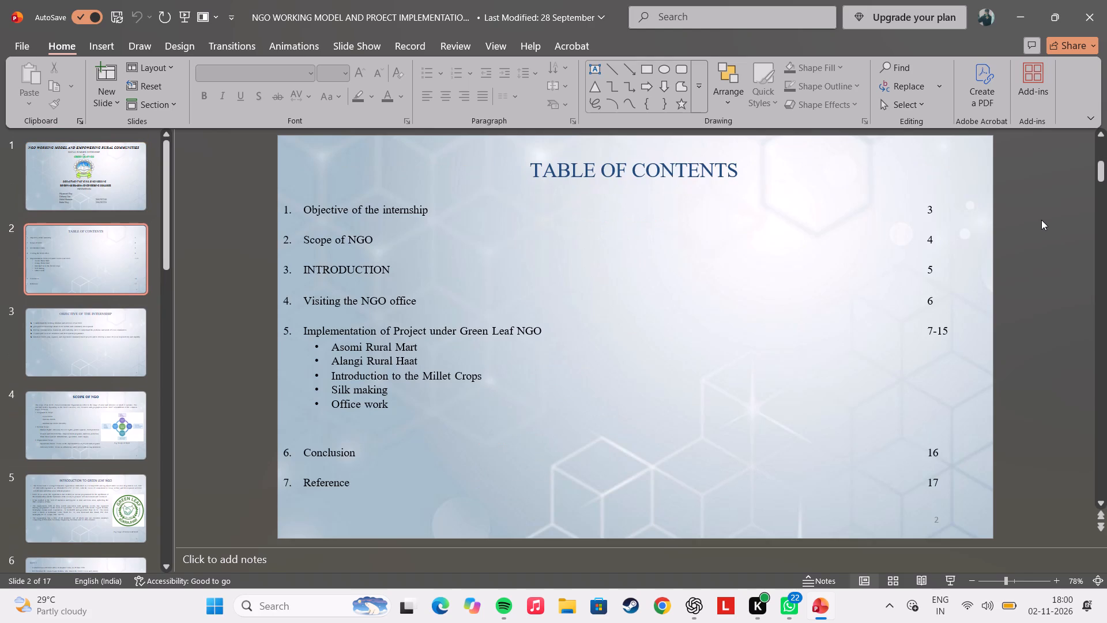
key(Right)
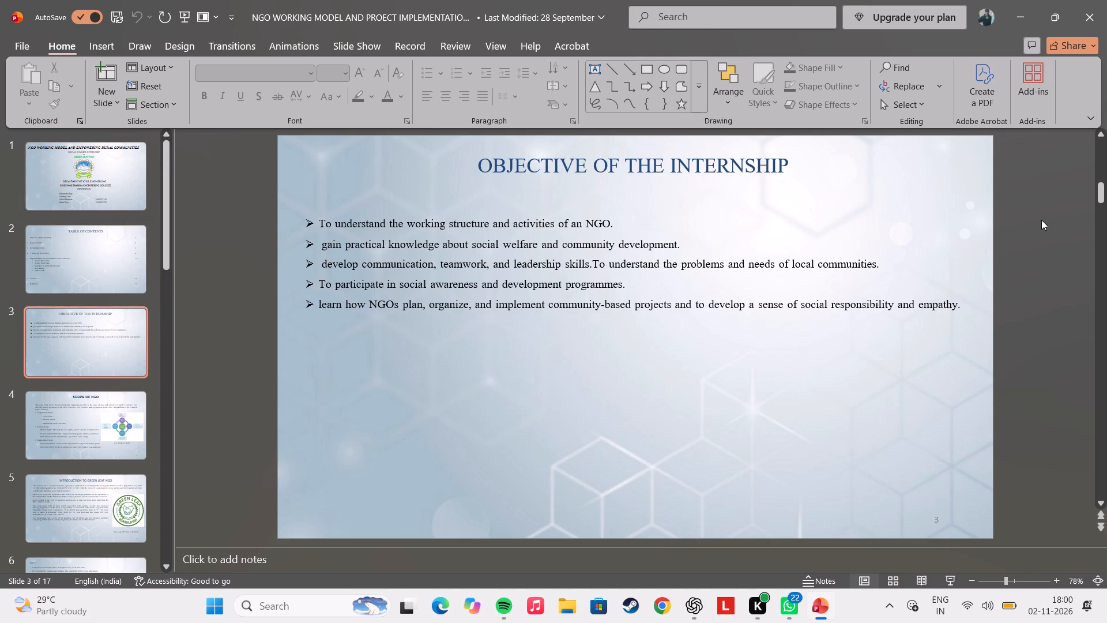
key(Left)
key(Right)
key(Right)
key(Right)
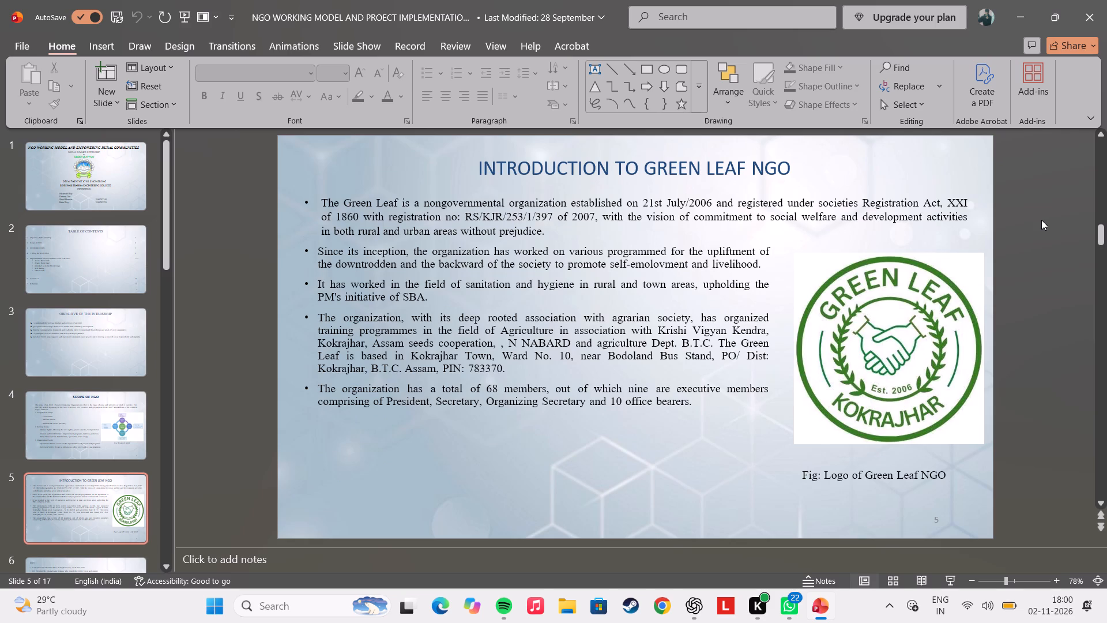
key(Right)
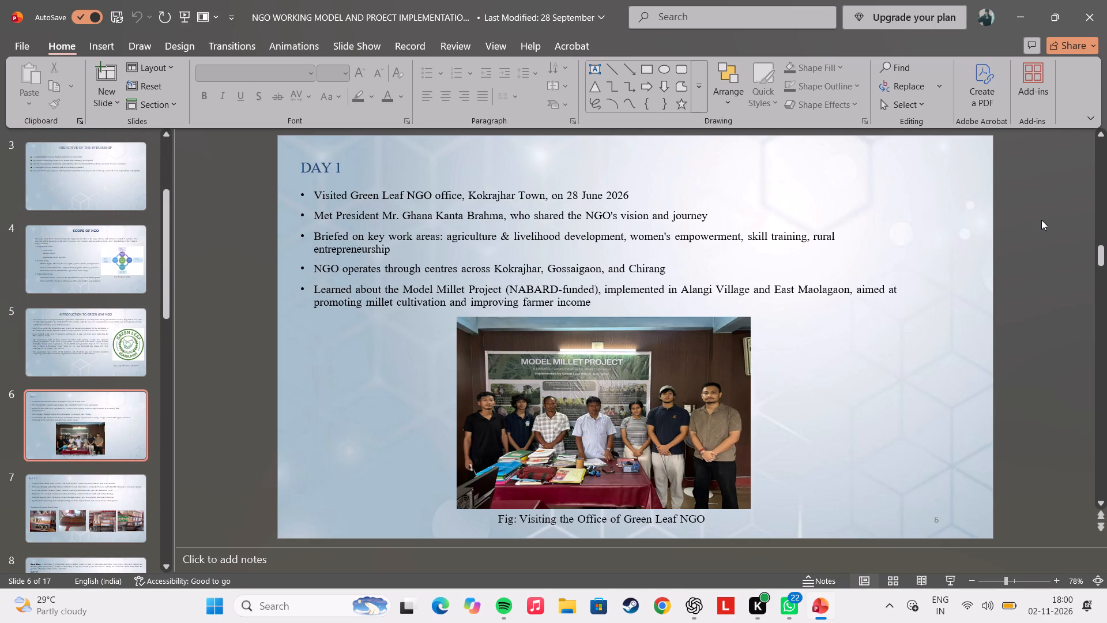
click(608, 355)
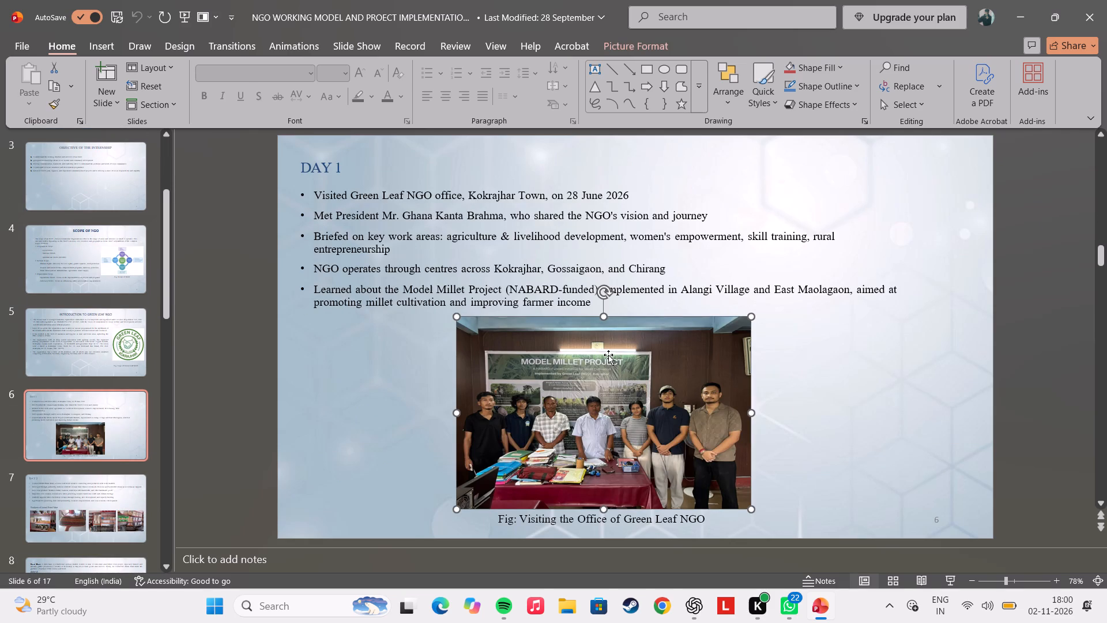
drag(600, 340, 658, 351)
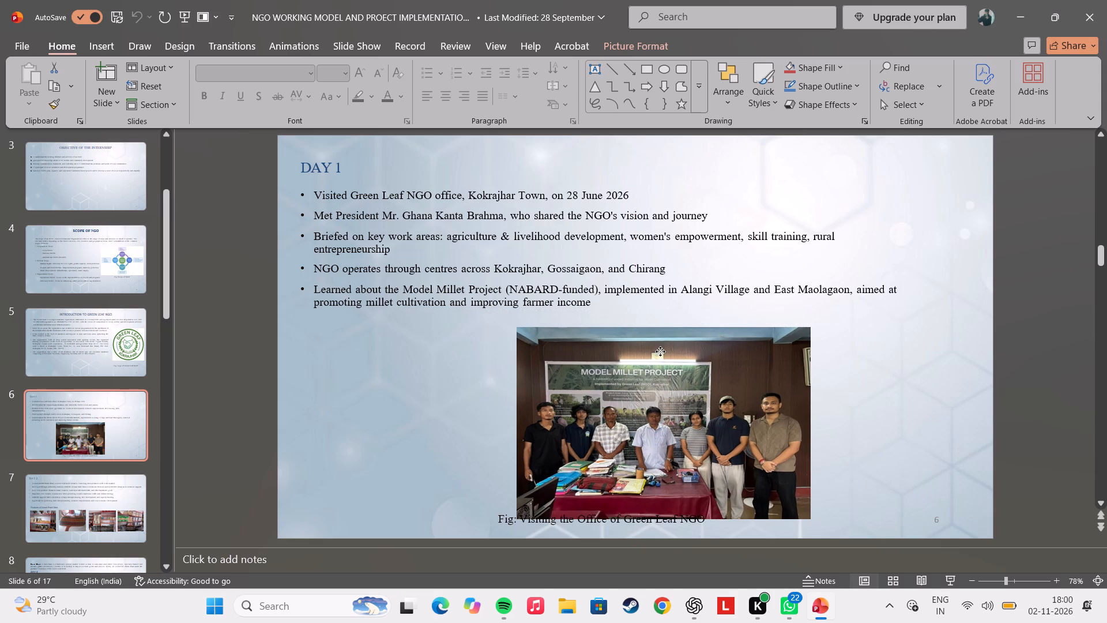
drag(658, 351, 623, 339)
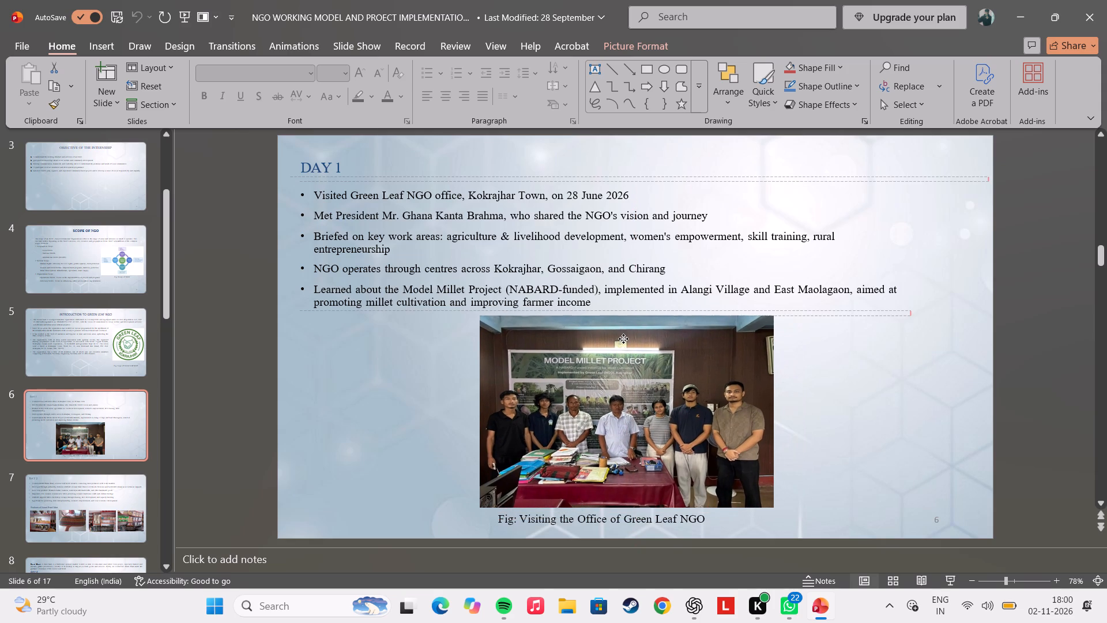
drag(623, 339, 623, 340)
click(848, 370)
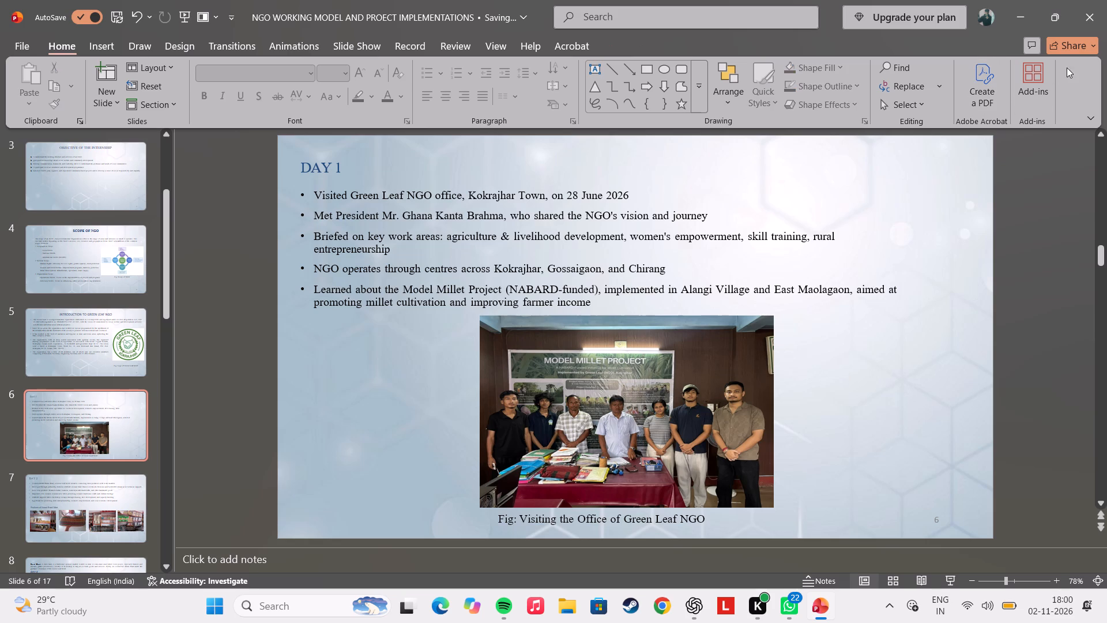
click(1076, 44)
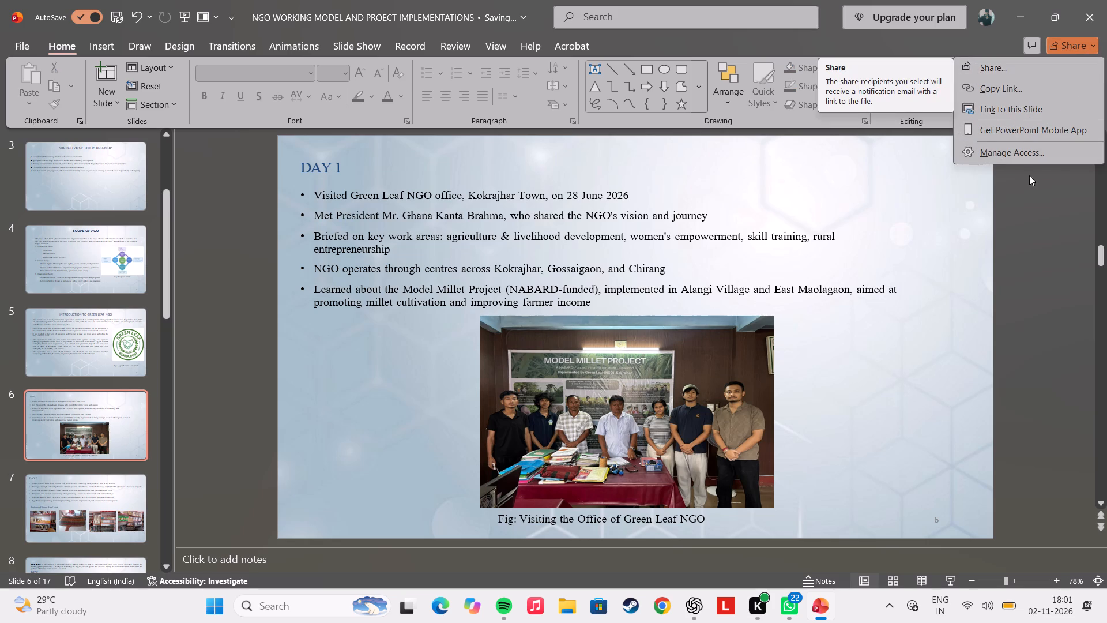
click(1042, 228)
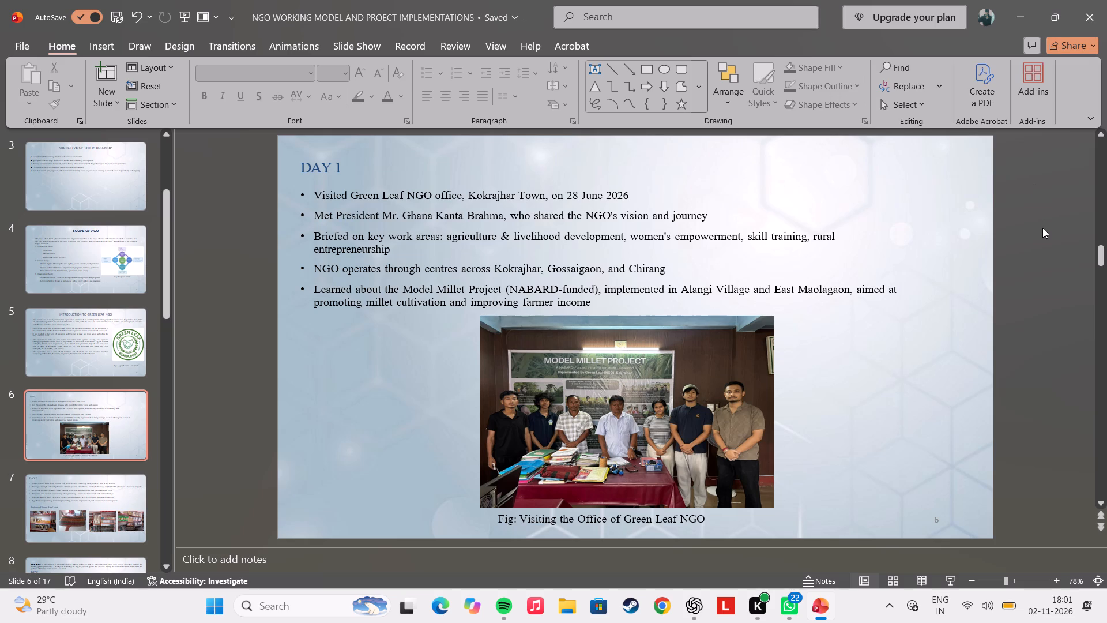
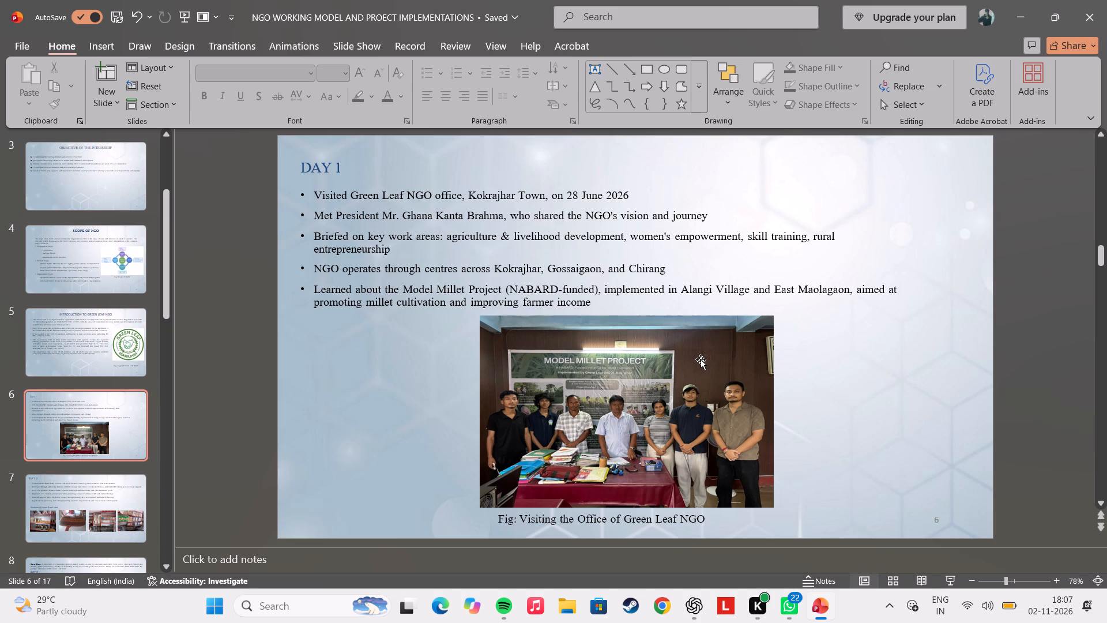
Delete the group photo and its caption about visiting the Green Leaf NGO office from the DAY 1 slide.
click(701, 360)
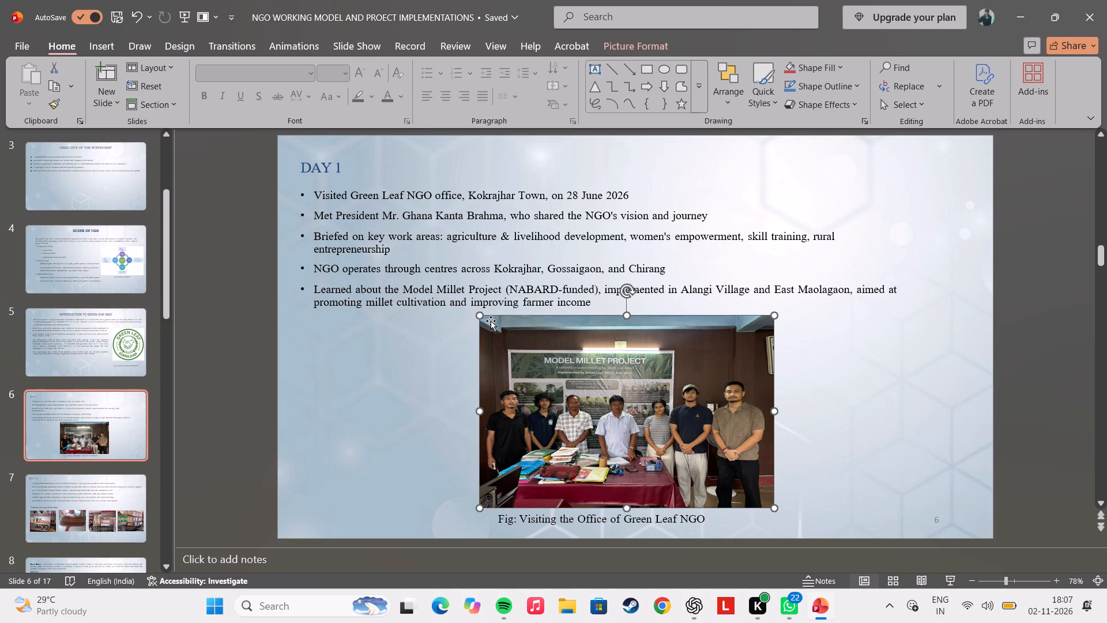
key(Delete)
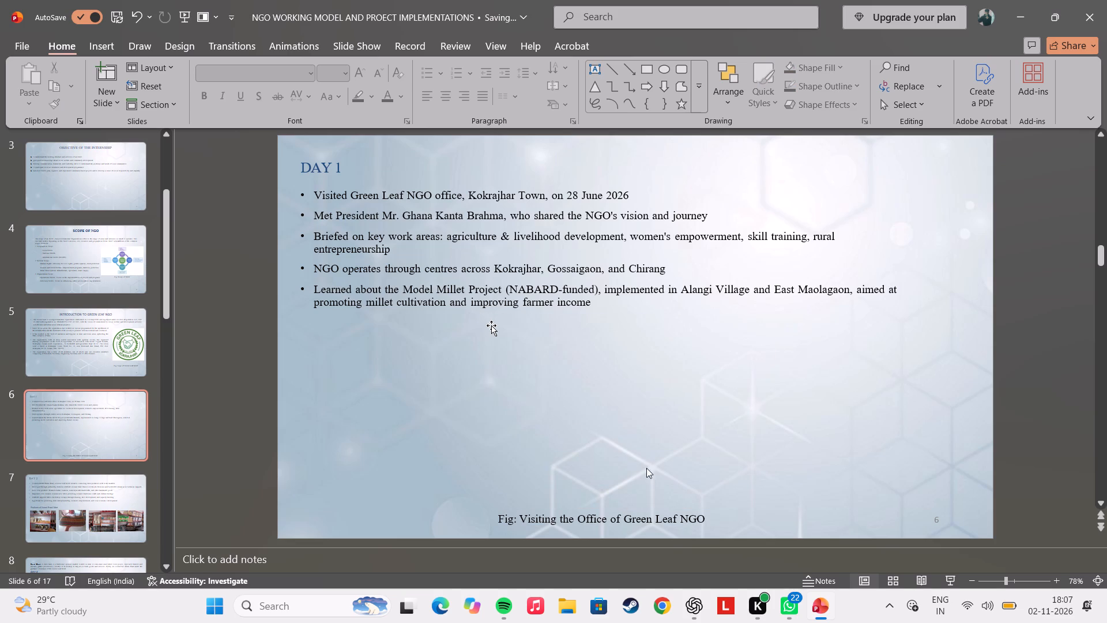
click(707, 524)
key(Delete)
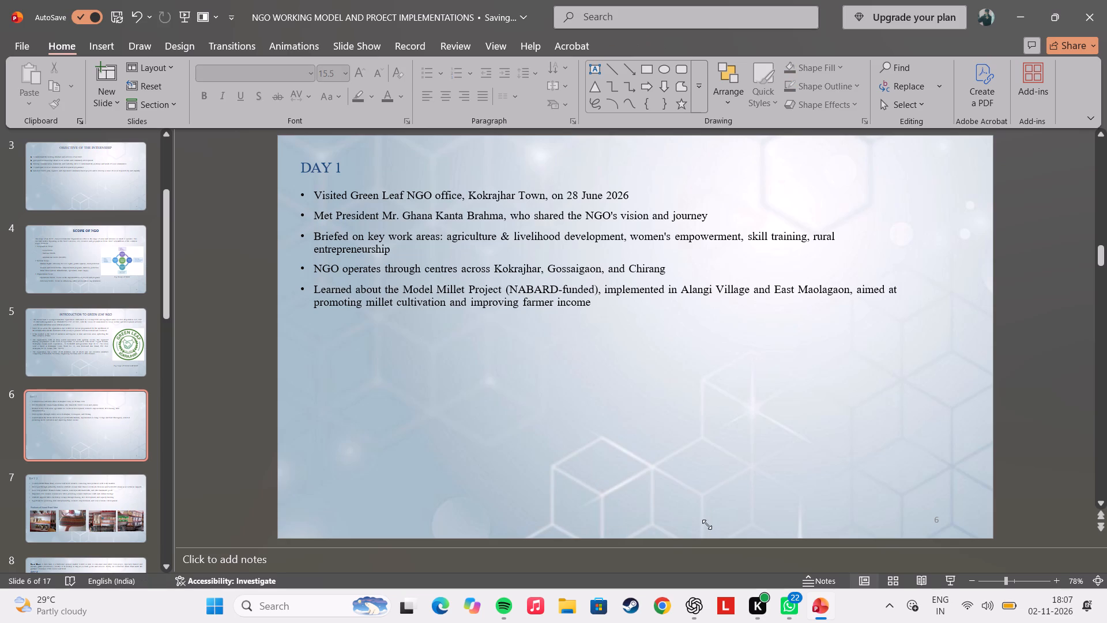
Look over the DAY 2 and DAY 3 slides to check their text and photos.
key(Right)
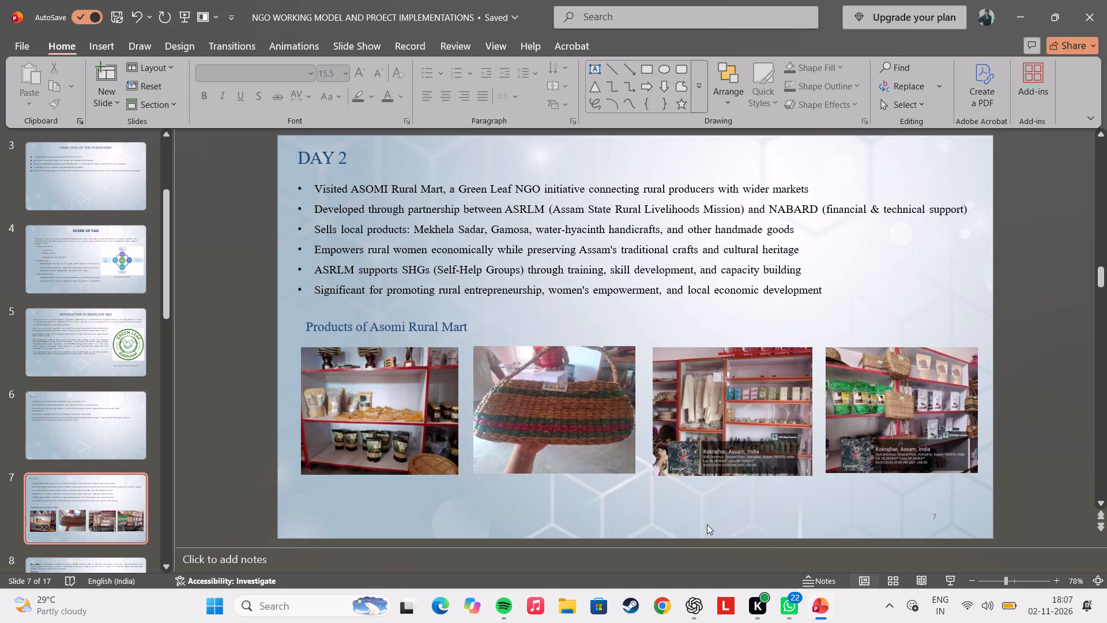
key(Right)
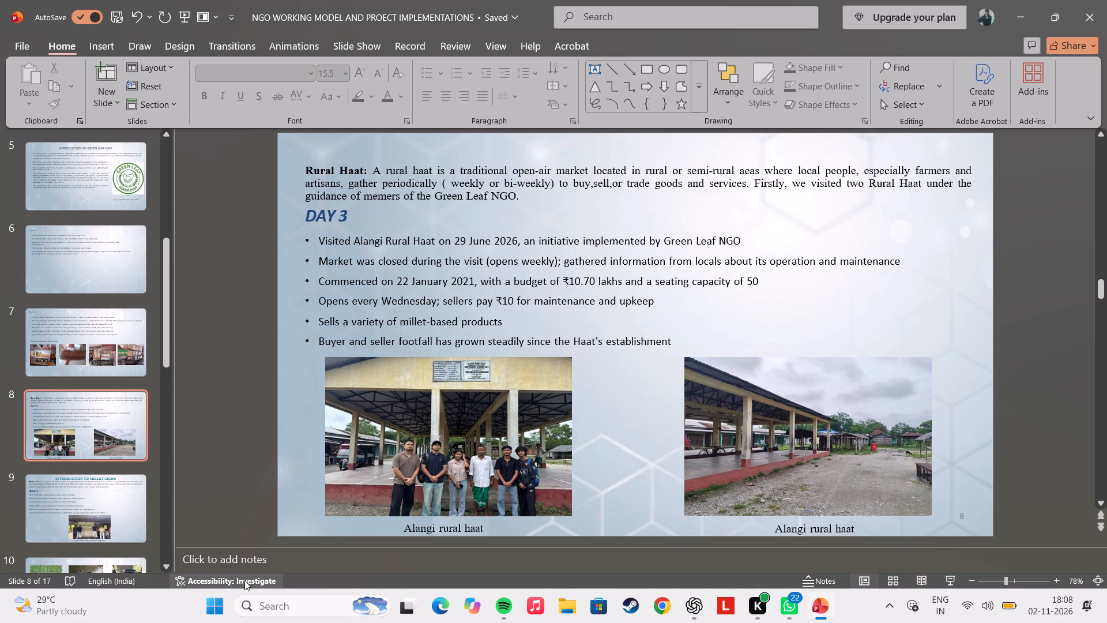
Search the computer for "lin" and open the Phone Link app.
click(276, 607)
text(lin)
click(329, 151)
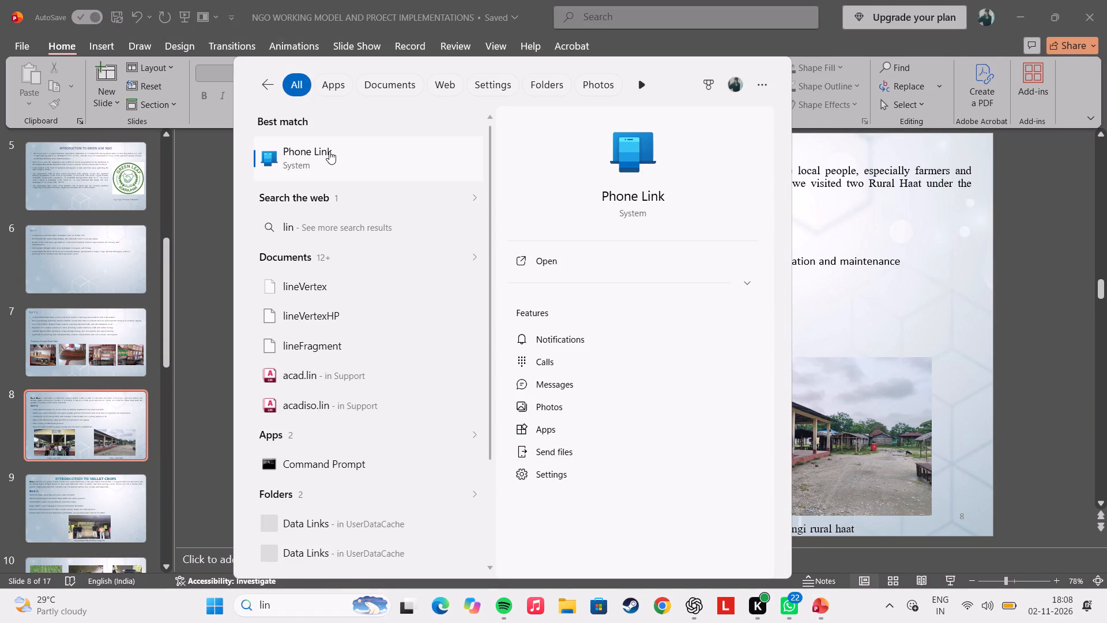
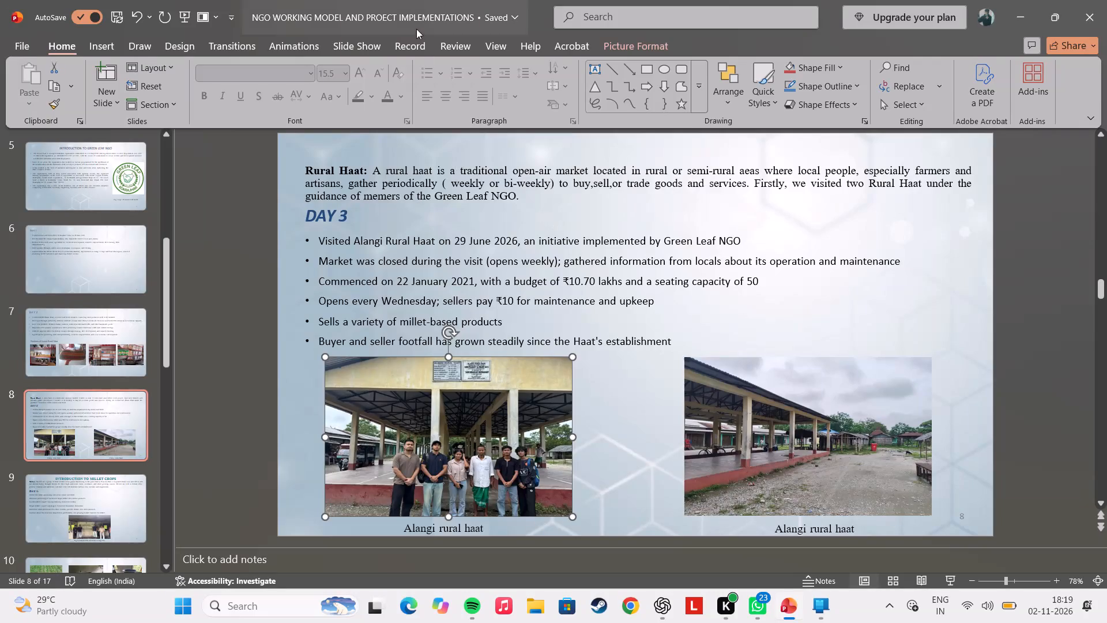
Start inserting a picture on the DAY 3 Rural Haat slide and bring up the choice of picture sources.
click(104, 50)
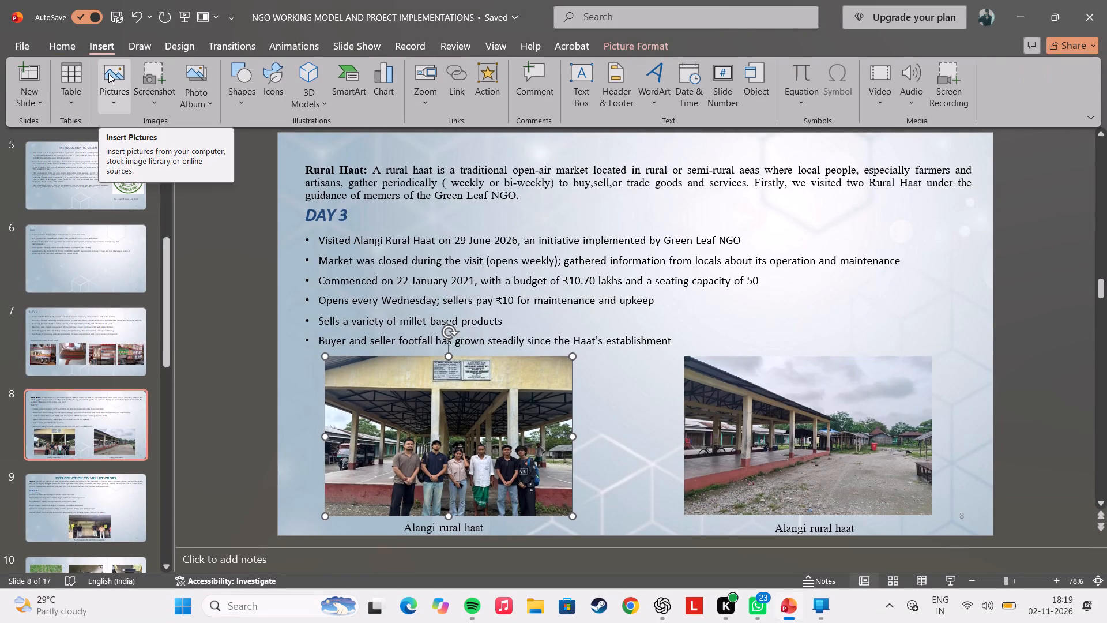
click(108, 73)
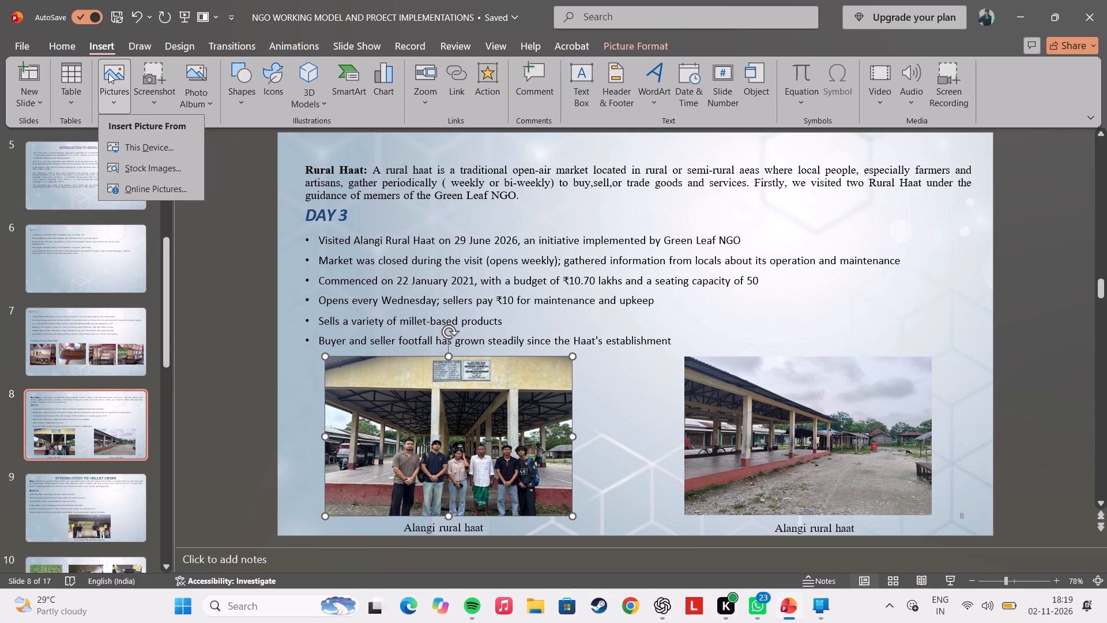
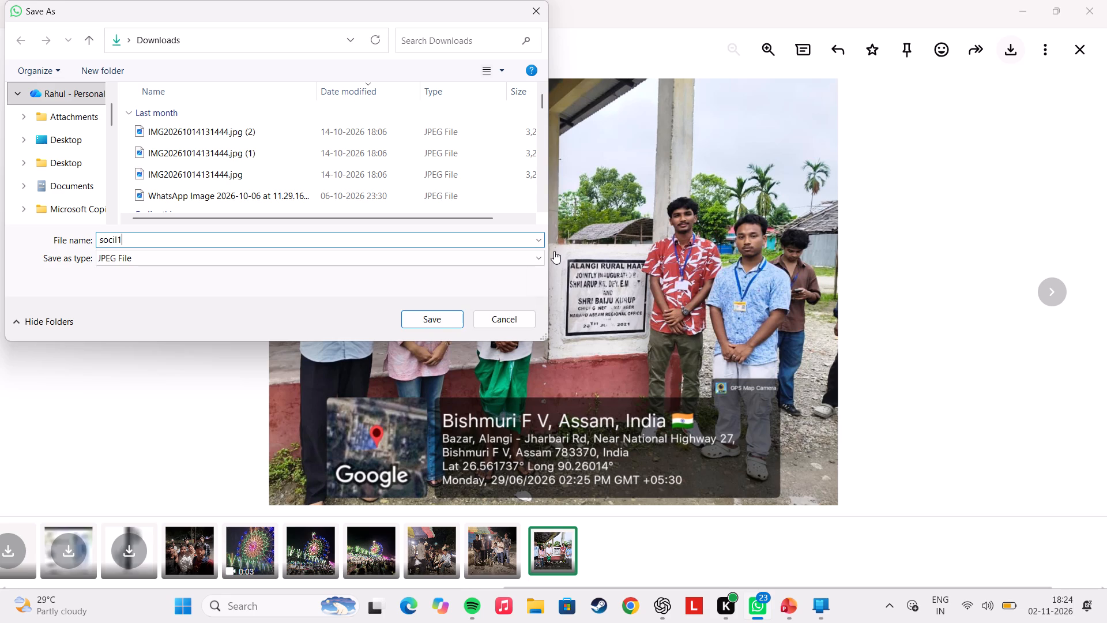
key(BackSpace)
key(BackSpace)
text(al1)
scroll(91, 129, up, 2)
scroll(85, 200, down, 1)
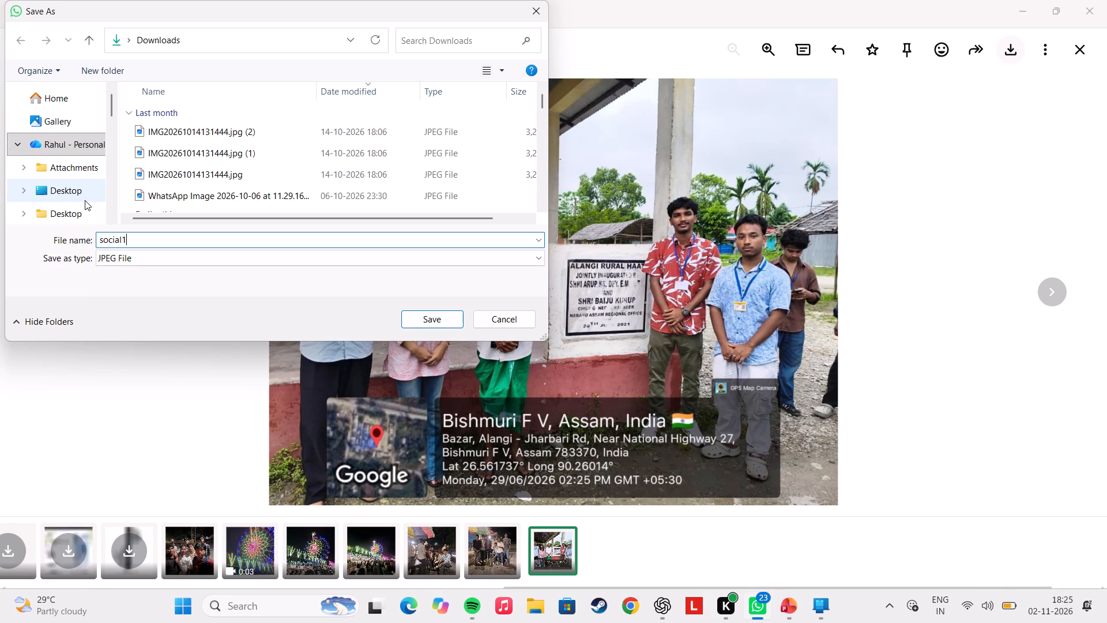
scroll(85, 200, down, 1)
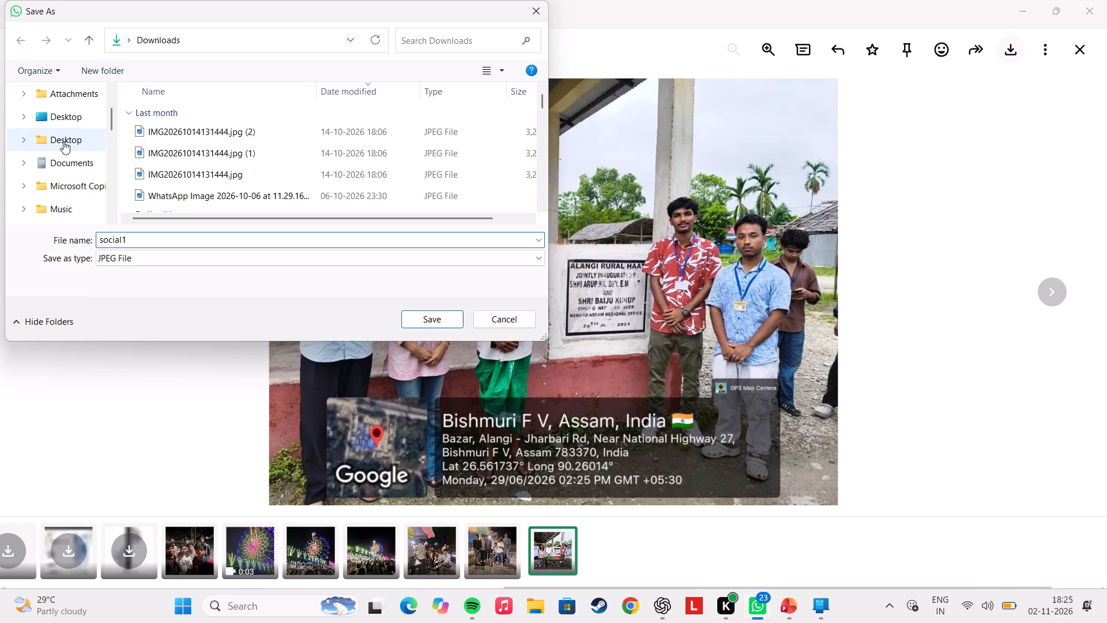
scroll(63, 141, down, 2)
click(73, 187)
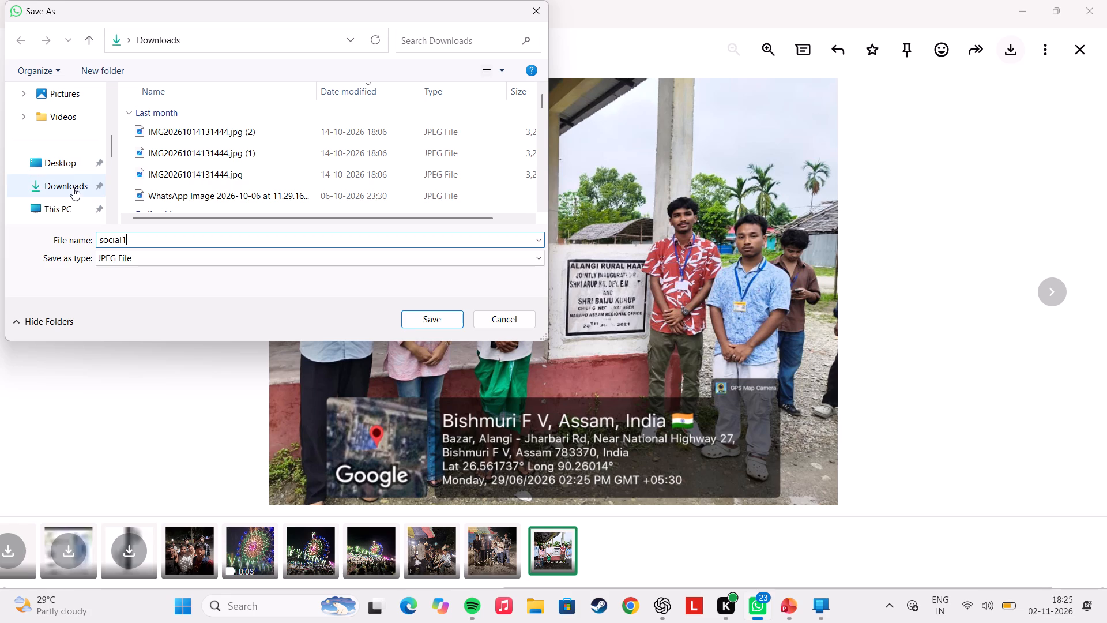
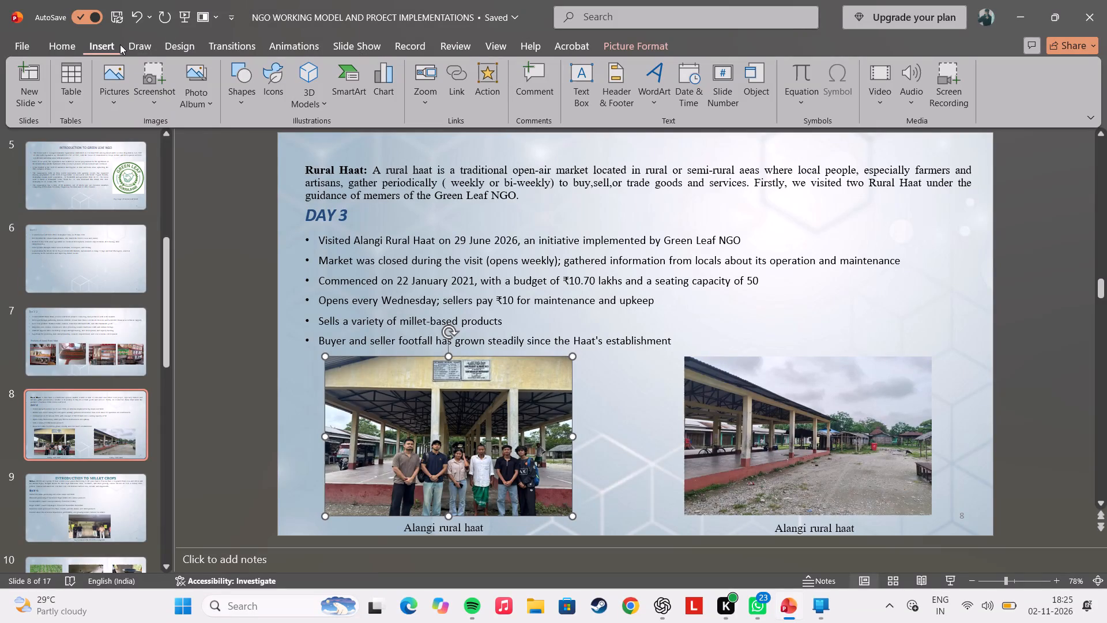
Insert the geotagged Alangi Rural Haat group photo from the Desktop folder in this device's Downloads onto the DAY 3 slide.
click(111, 72)
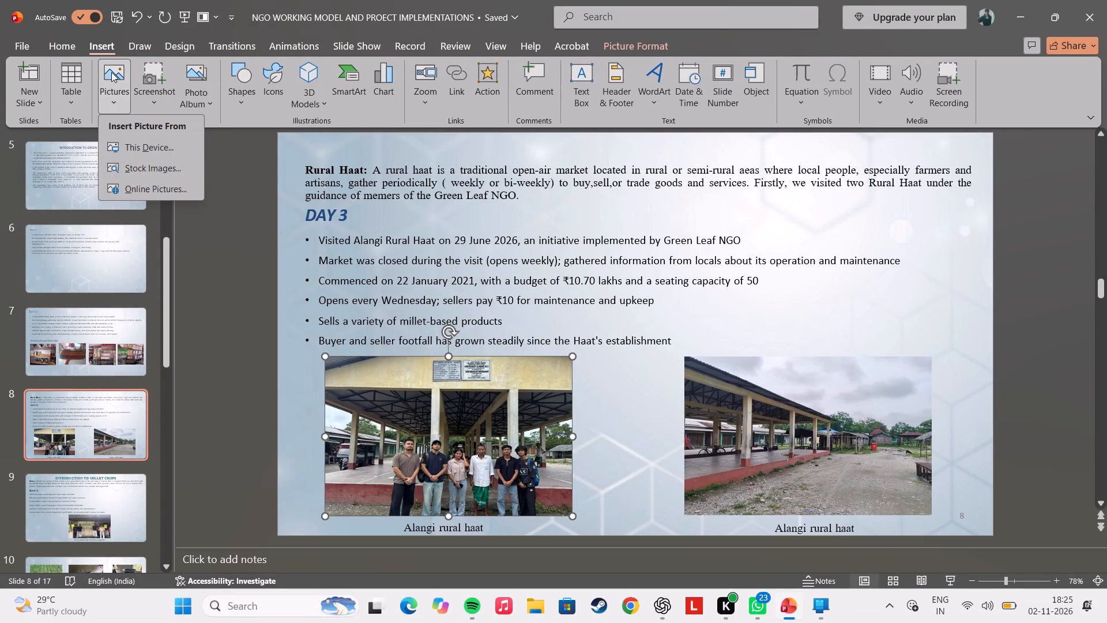
click(142, 145)
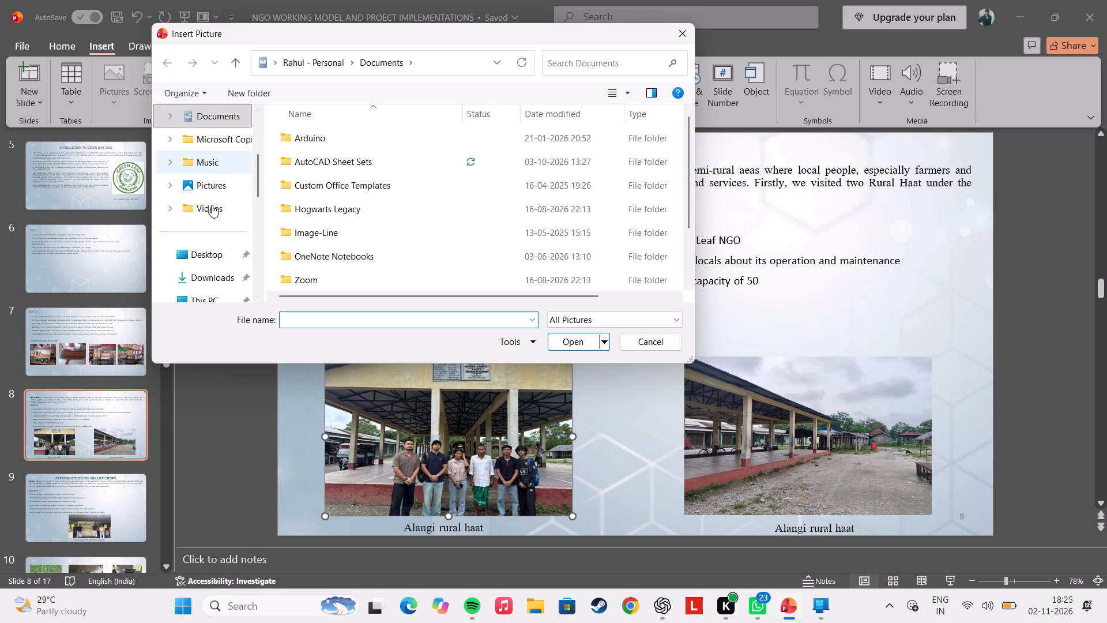
click(213, 287)
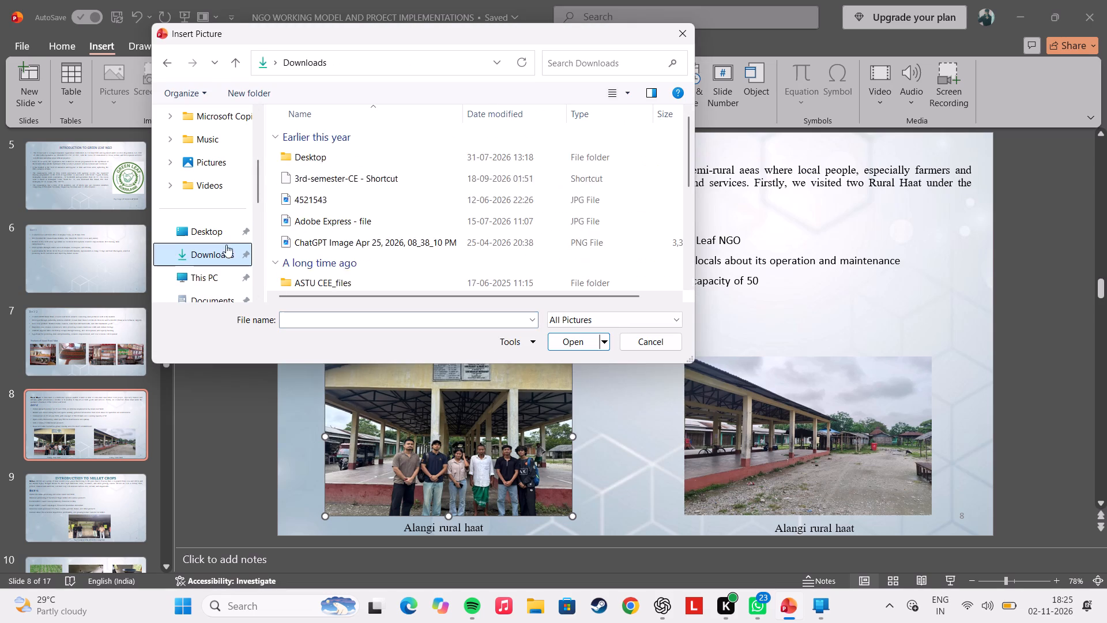
double_click(289, 158)
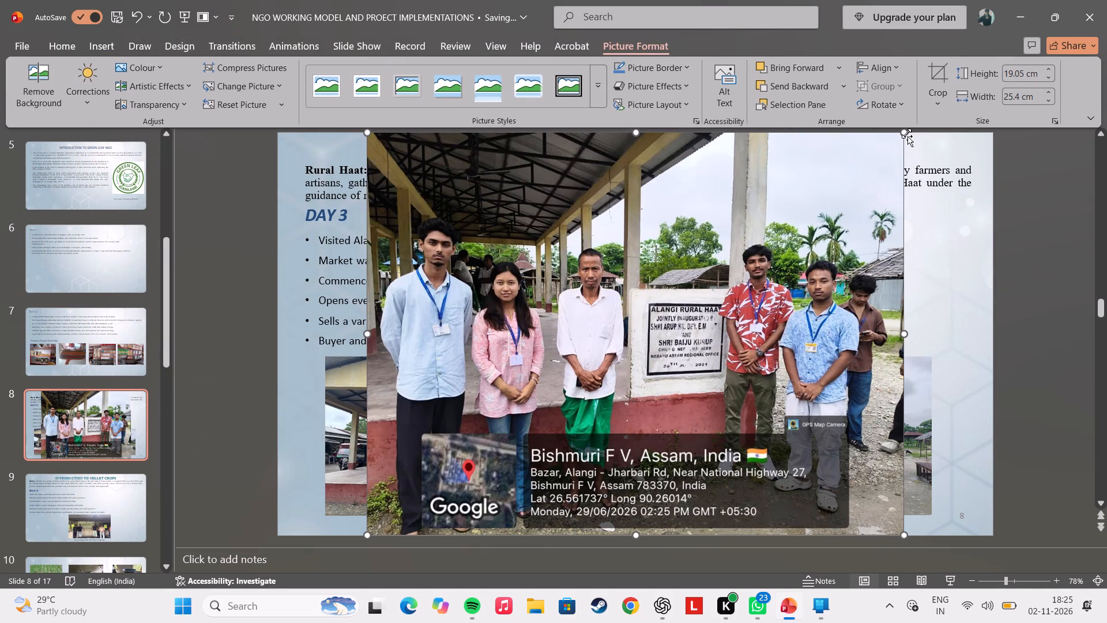
Shrink the new group photo to about 7.9 cm high by 11.7 cm wide and place it over the existing Alangi rural haat group photo.
drag(906, 133, 617, 362)
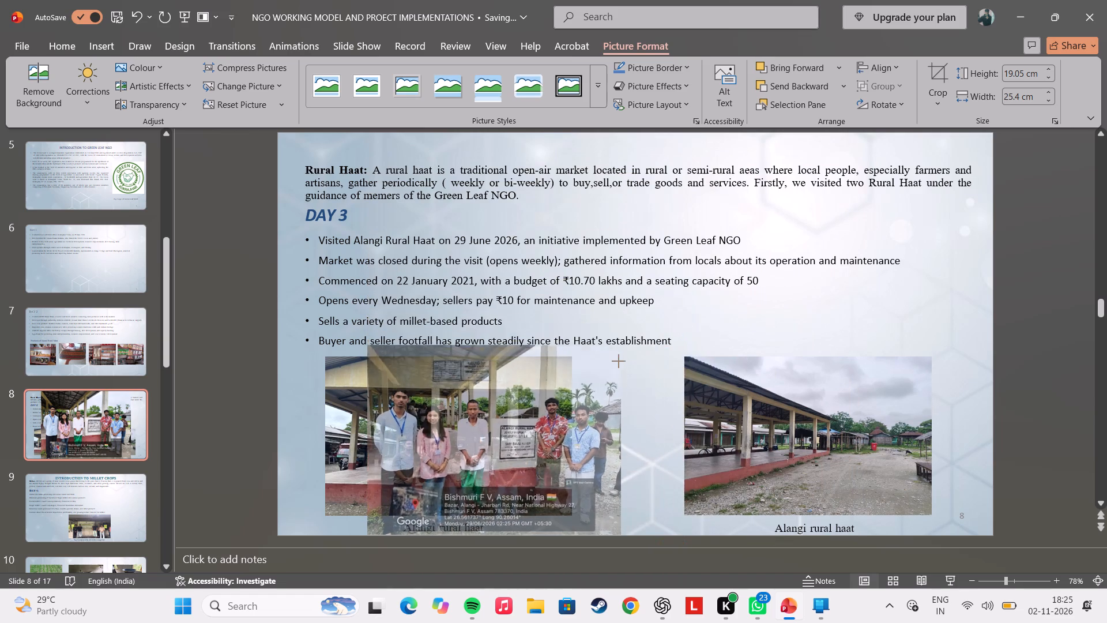
drag(617, 362, 573, 383)
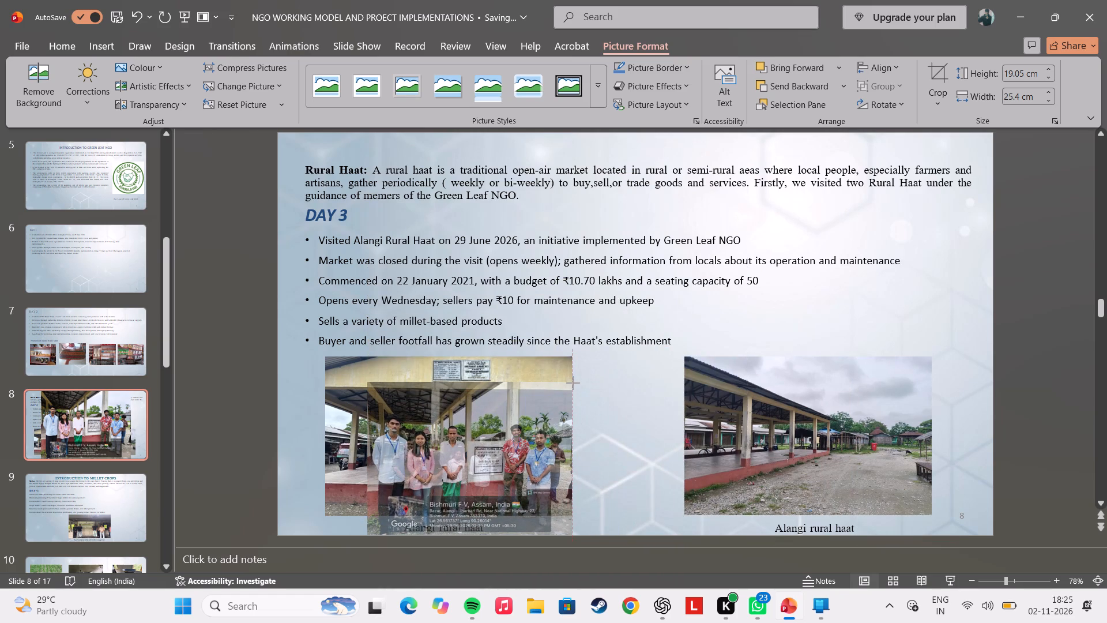
drag(573, 383, 563, 359)
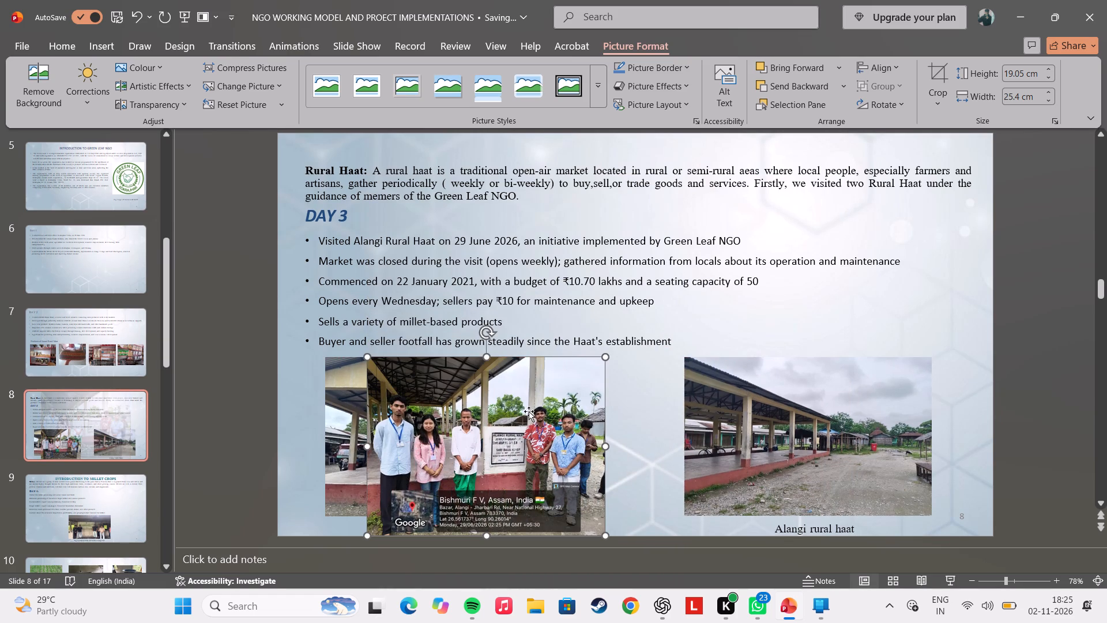
drag(519, 421, 478, 421)
drag(563, 534, 548, 478)
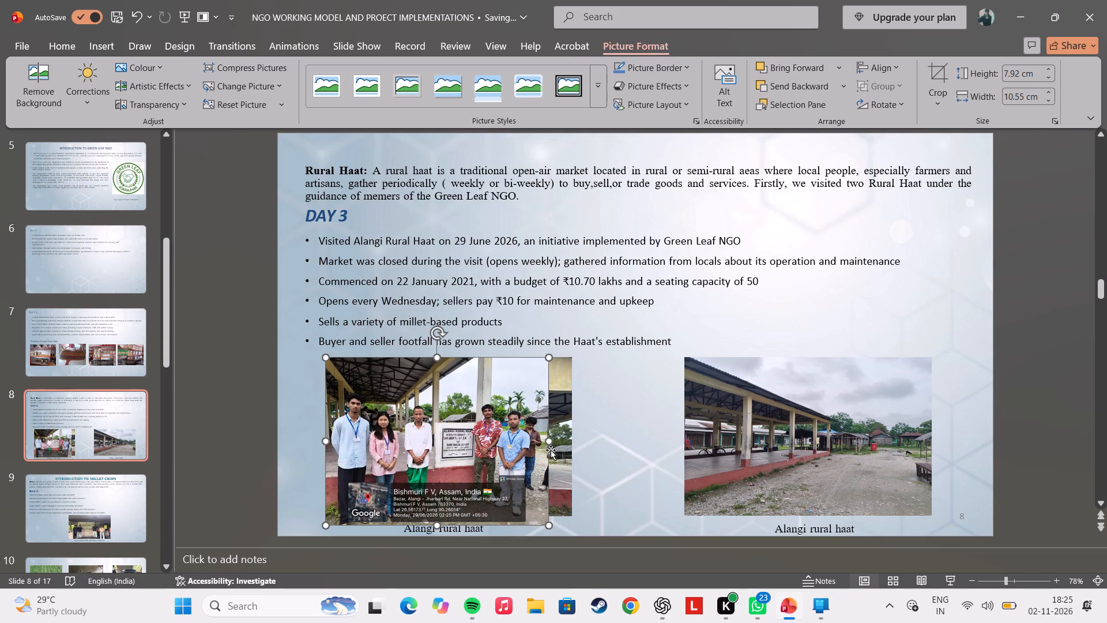
drag(546, 441, 570, 436)
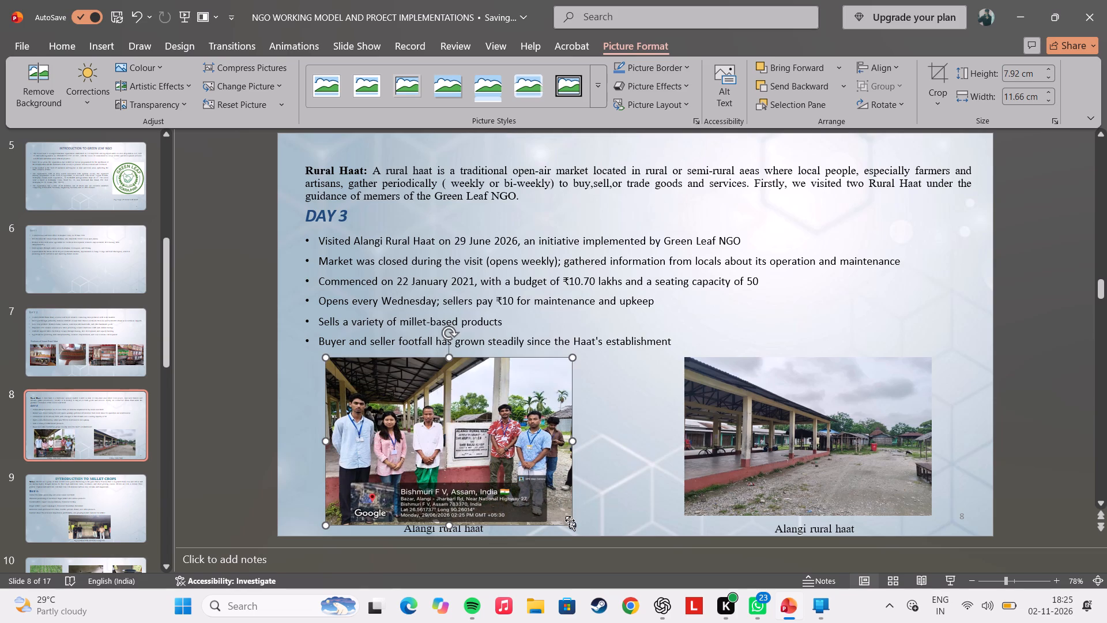
click(618, 496)
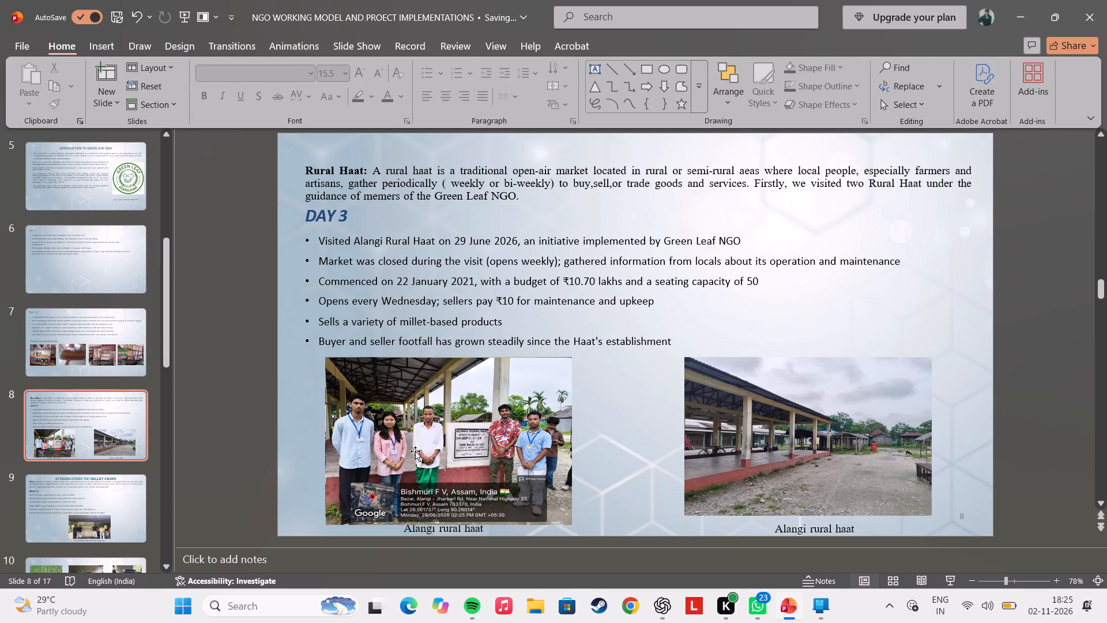
click(325, 430)
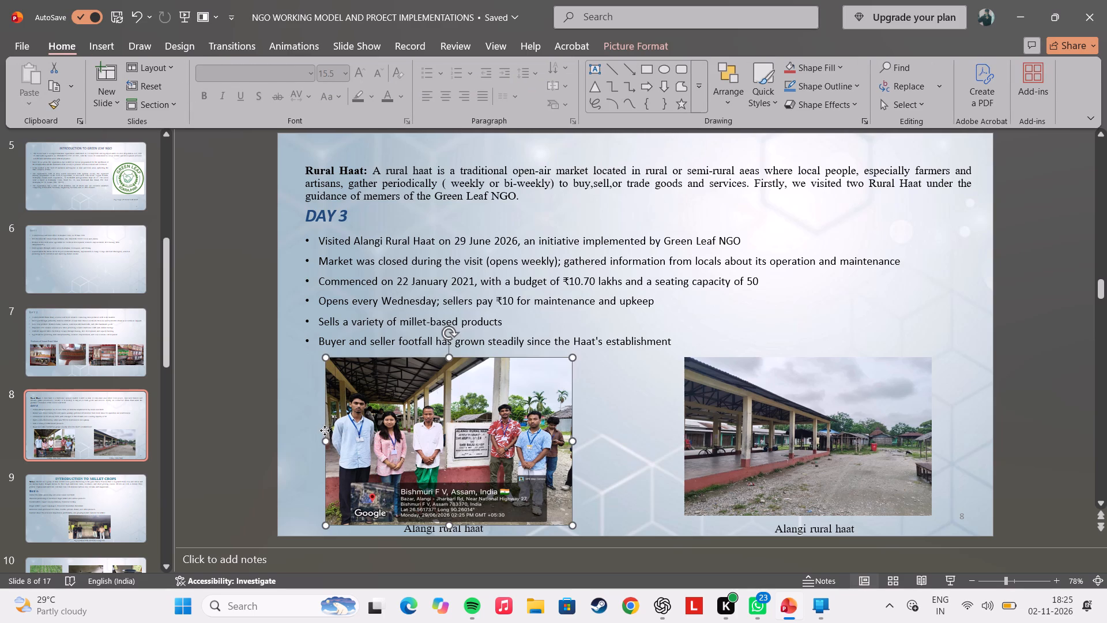
click(325, 441)
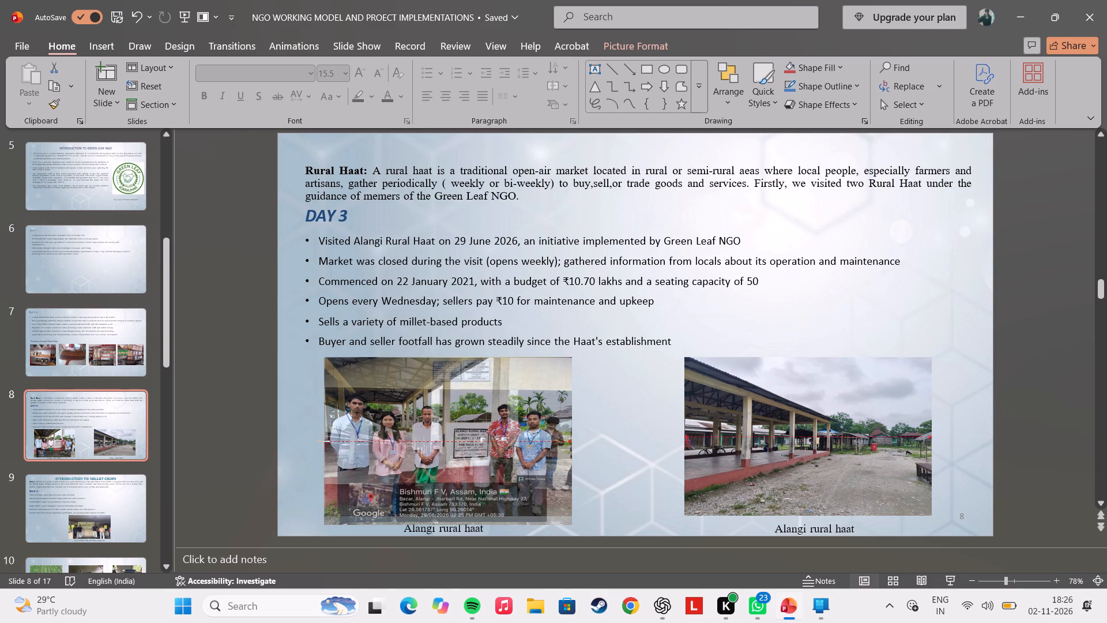
click(642, 415)
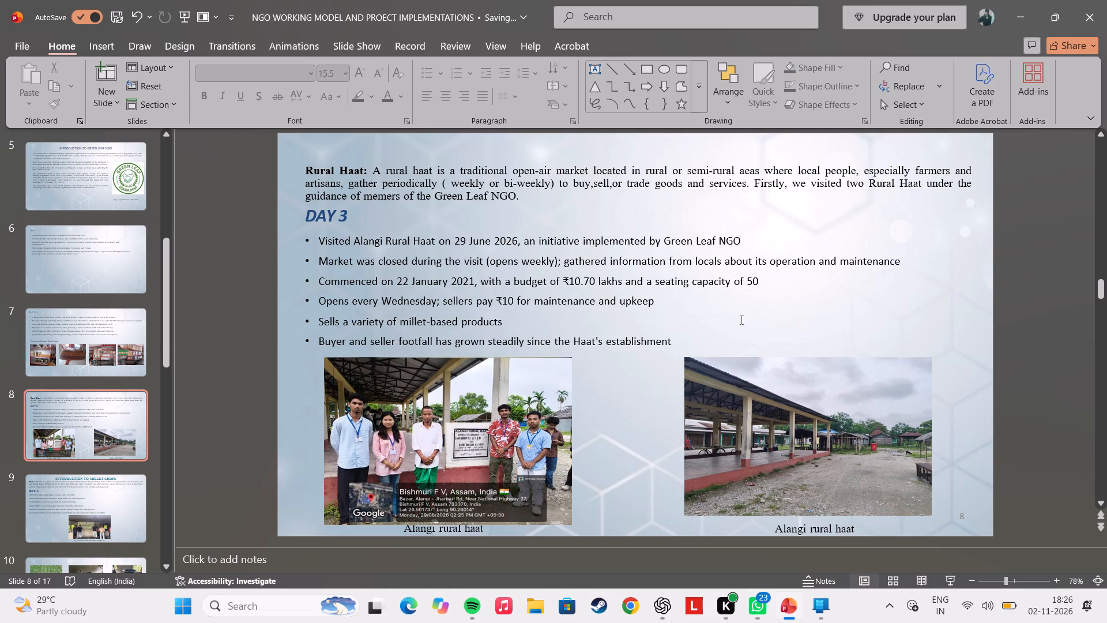
Review the slides from DAY 3 through the CONCLUSION and return to the Introduction to Millet Crops slide.
scroll(740, 320, down, 2)
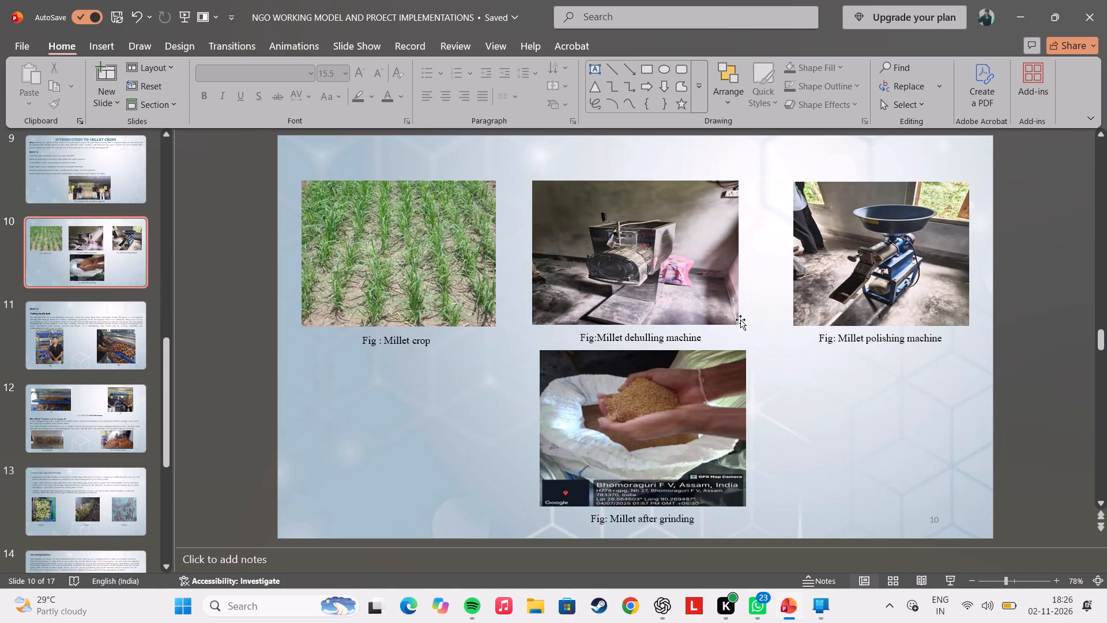
scroll(740, 320, down, 1)
key(Down)
key(Down)
key(Down)
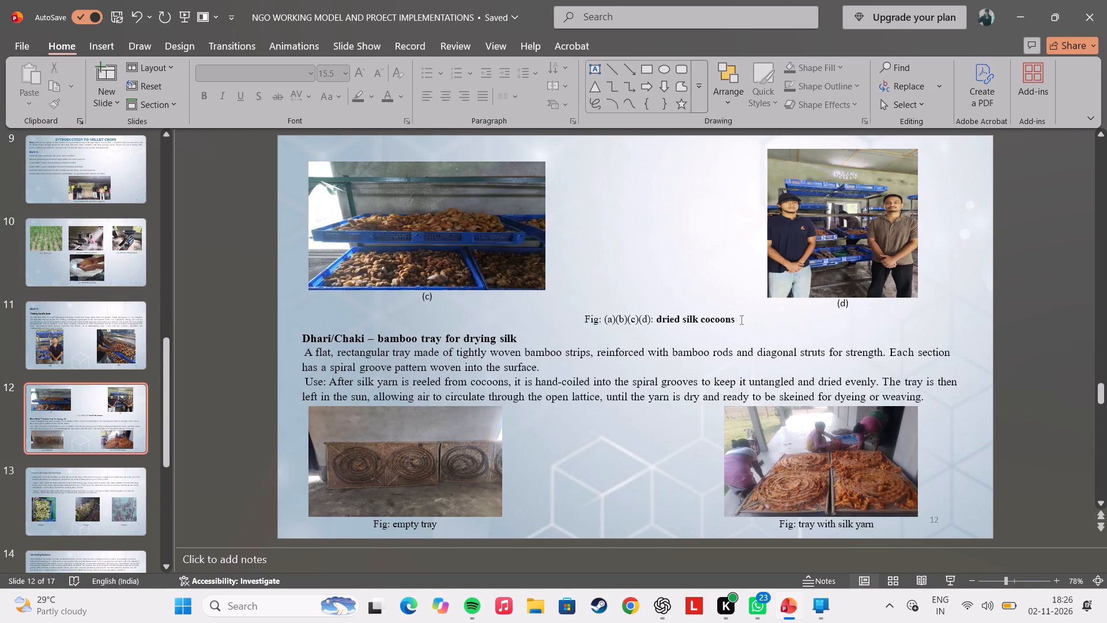
key(Down)
key(Down)
key(Down)
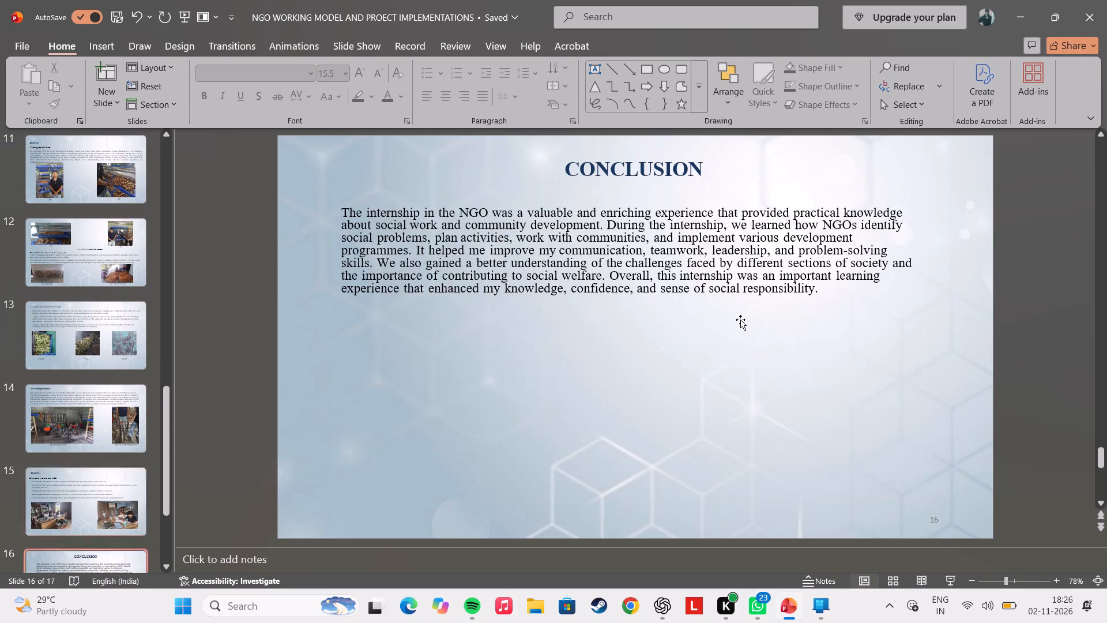
key(Up)
key(Up)
key(Up)
key(Up)
key(Up)
key(Up)
key(Up)
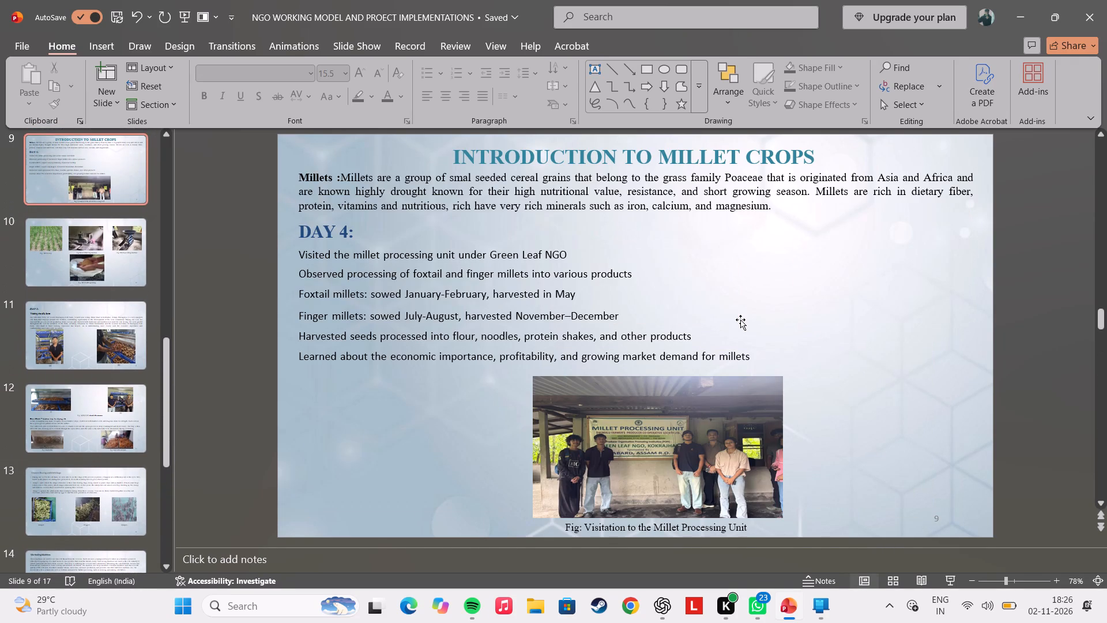
key(Up)
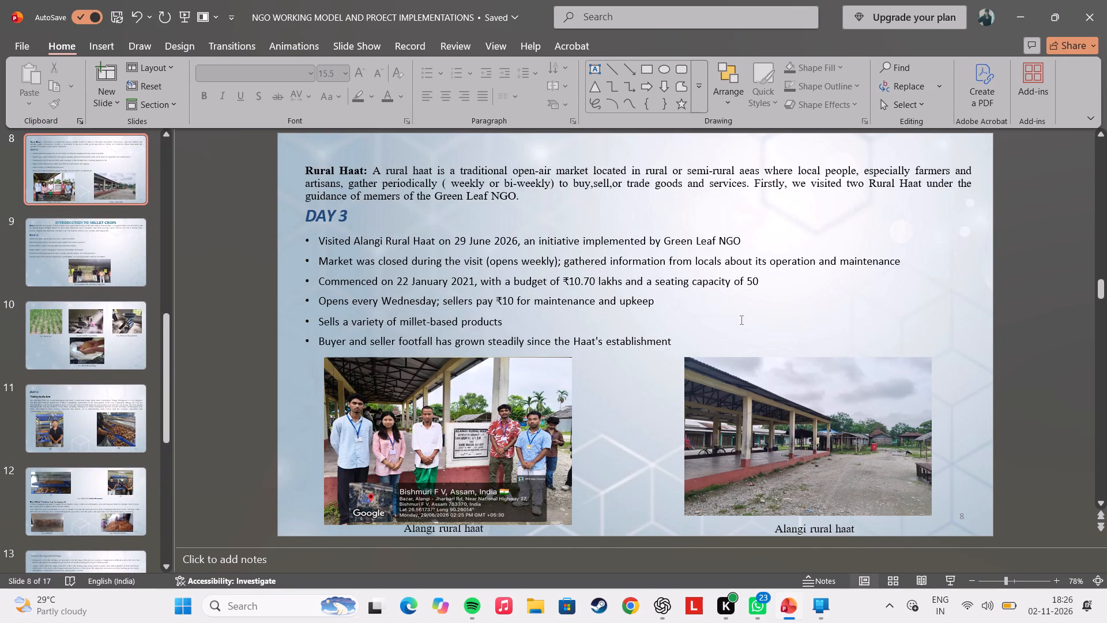
key(Down)
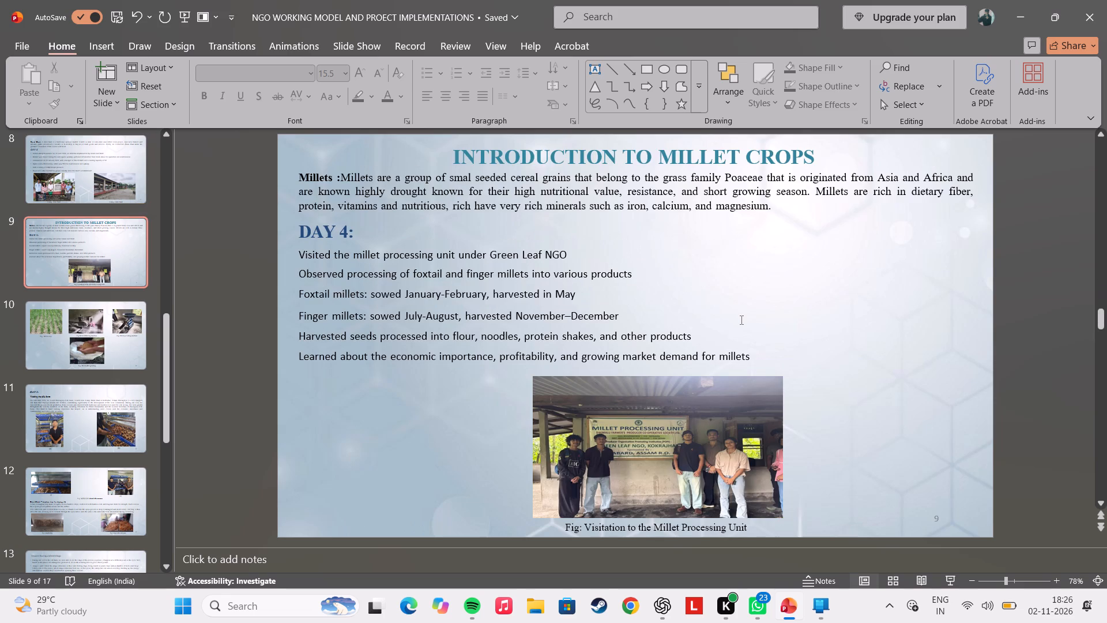
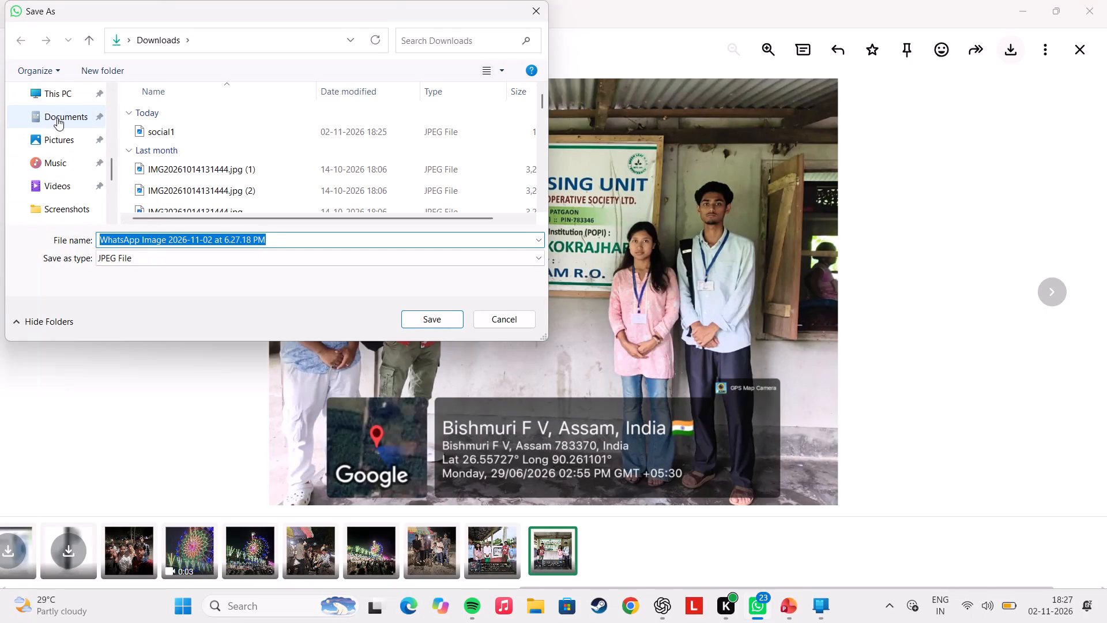
Save the geotagged Bishmuri group photo from the chat to the Downloads folder as a JPEG named social2.
scroll(61, 199, down, 1)
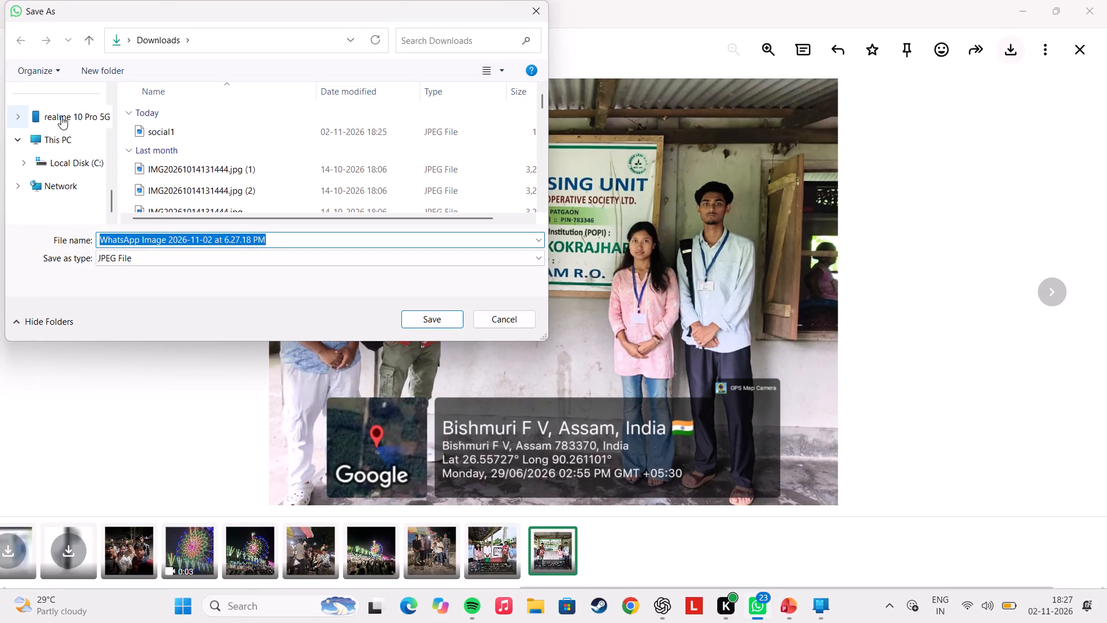
scroll(61, 183, up, 2)
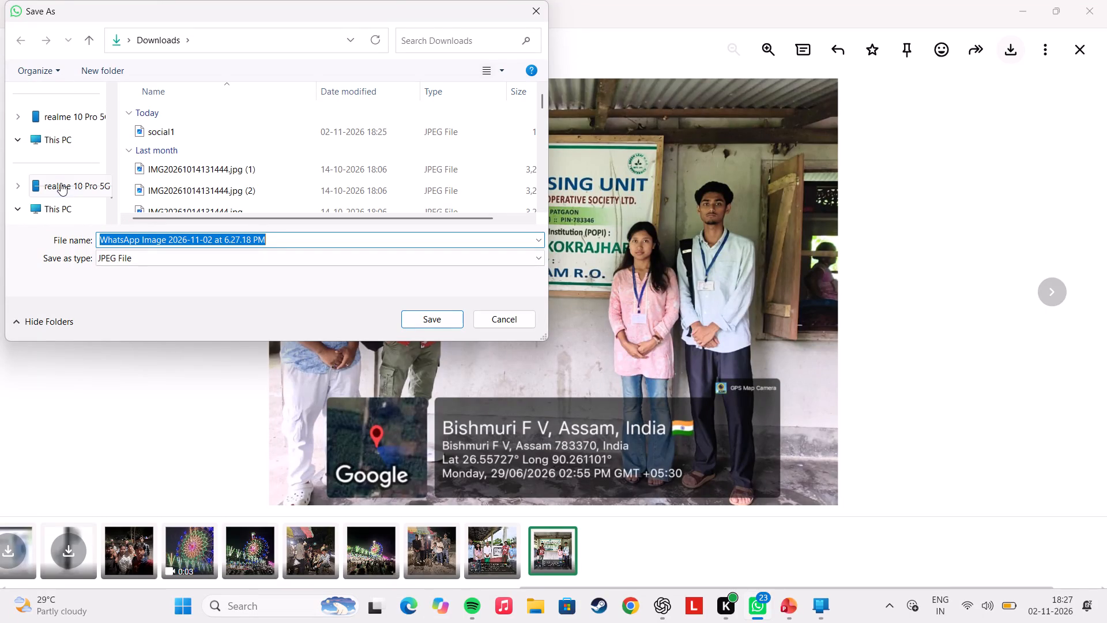
scroll(59, 119, up, 1)
click(61, 140)
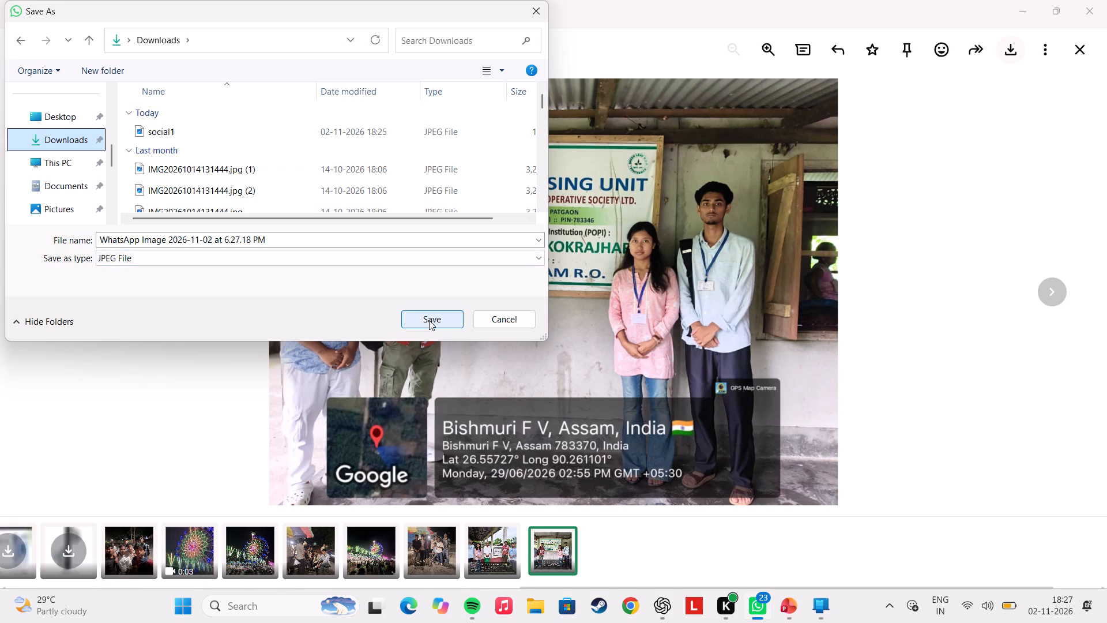
click(364, 245)
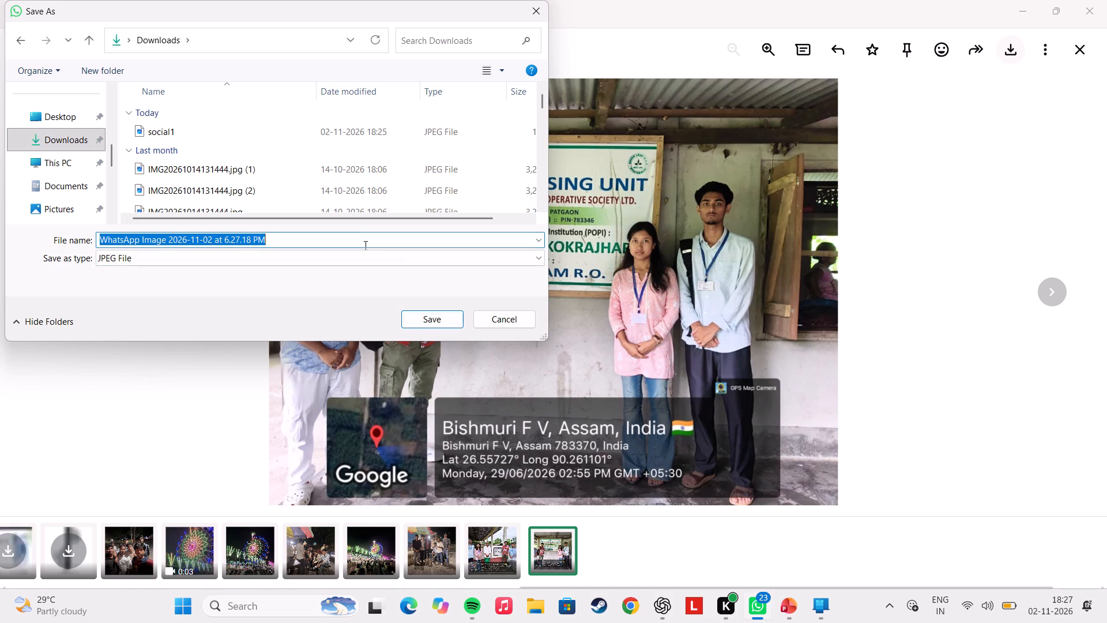
text(soci)
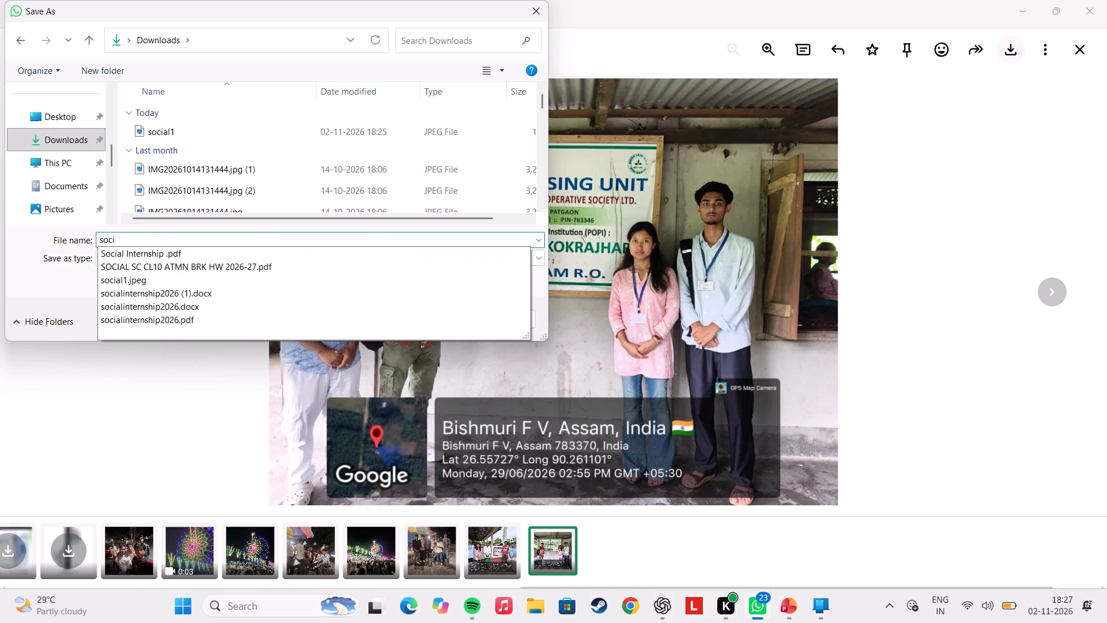
text(al2)
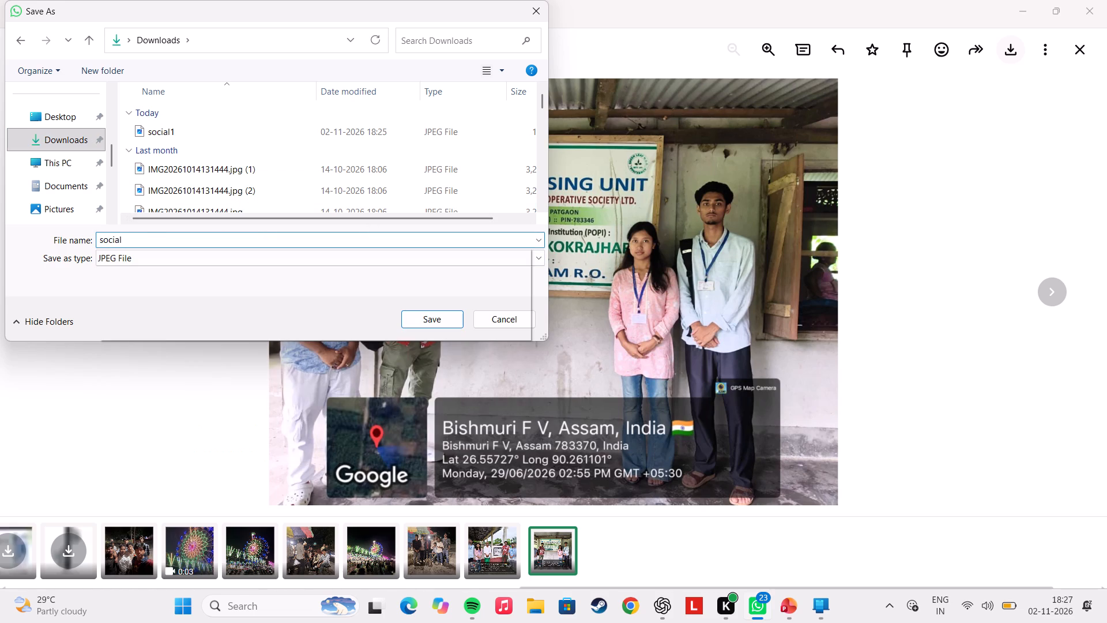
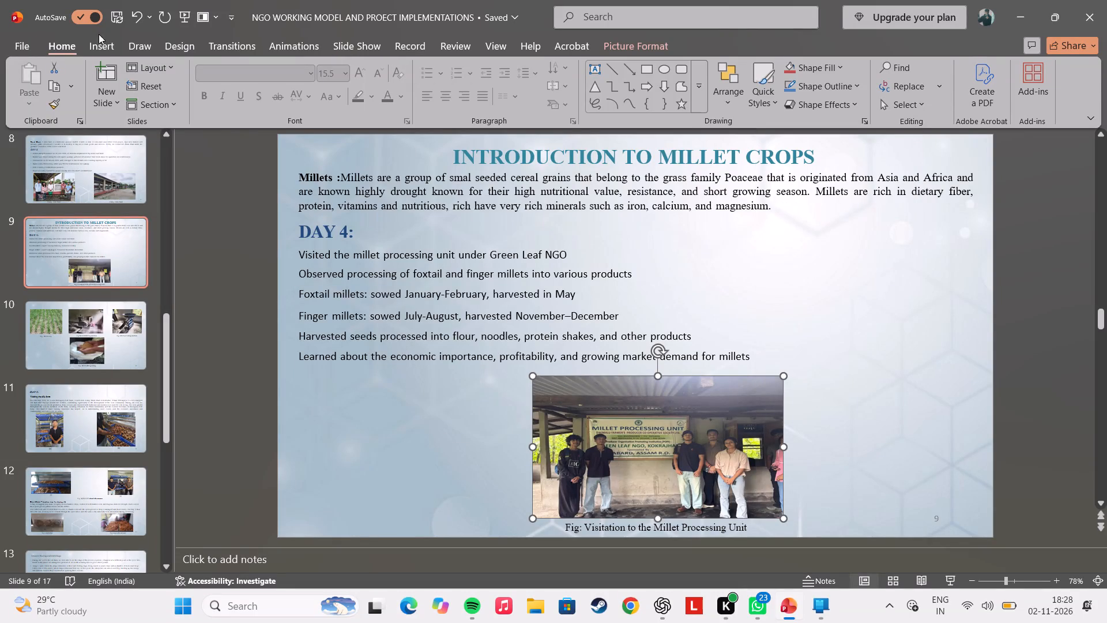
Insert the social2 picture from the Downloads folder onto the Introduction to Millet Crops slide.
click(104, 51)
click(113, 73)
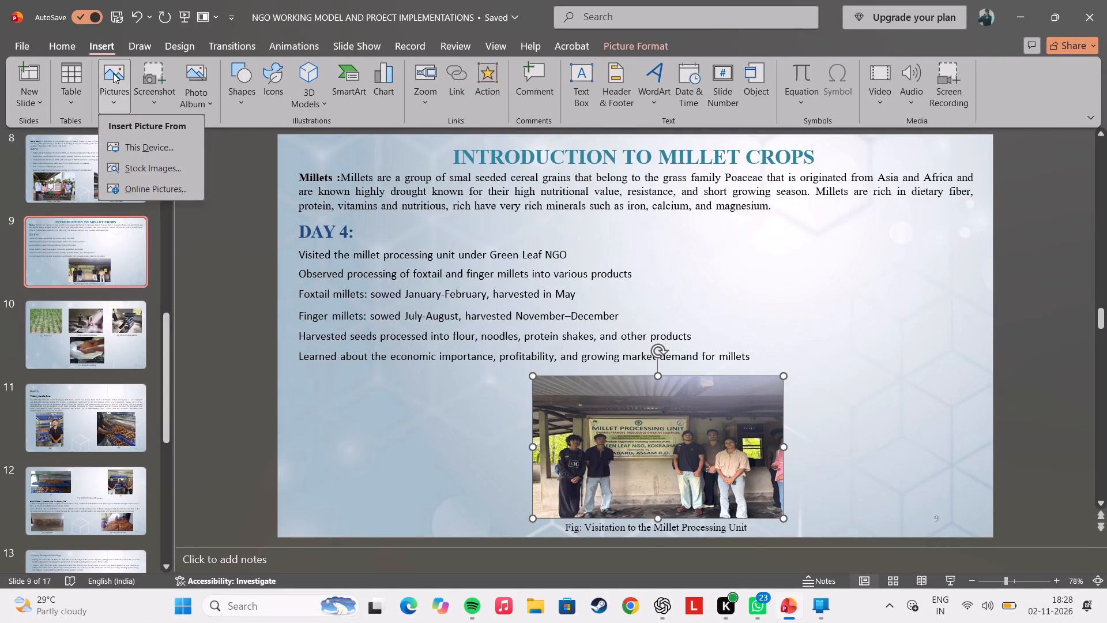
click(135, 153)
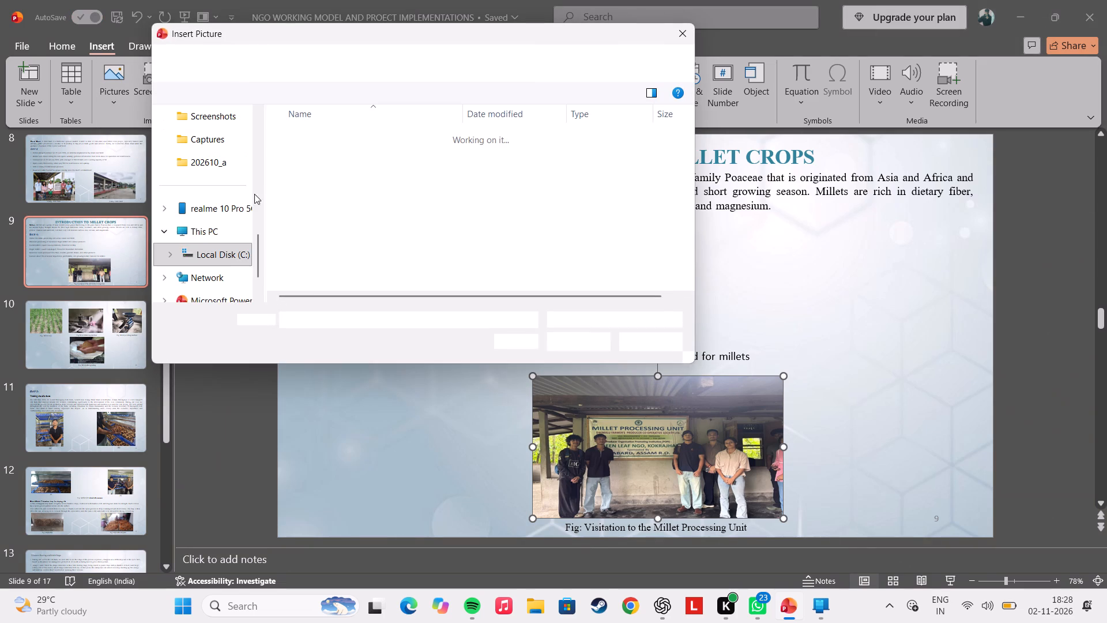
scroll(198, 276, down, 1)
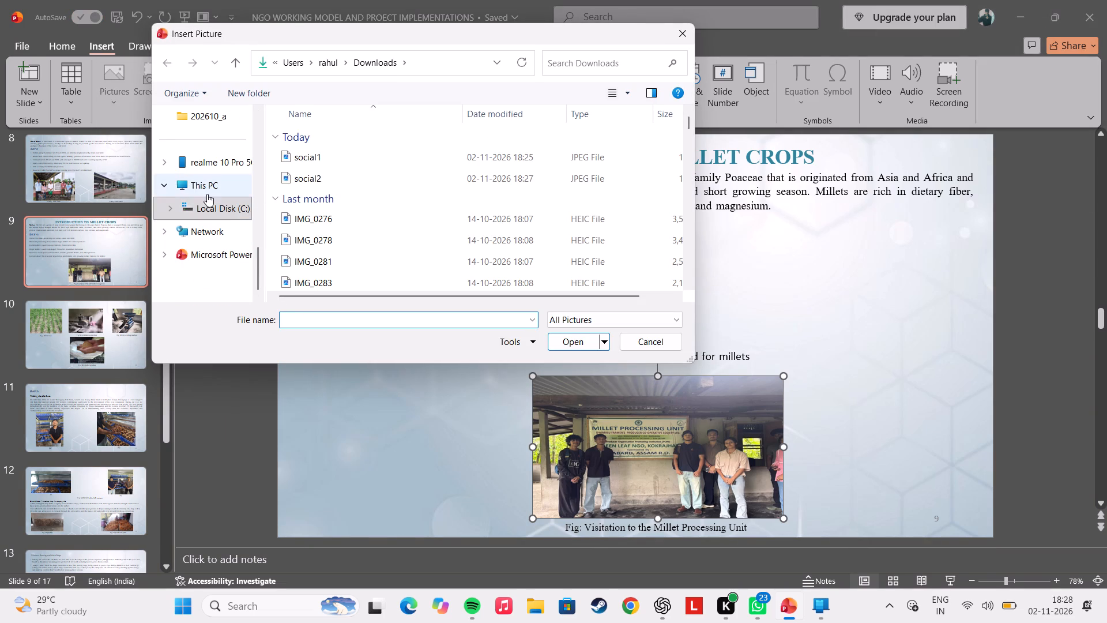
scroll(206, 192, up, 1)
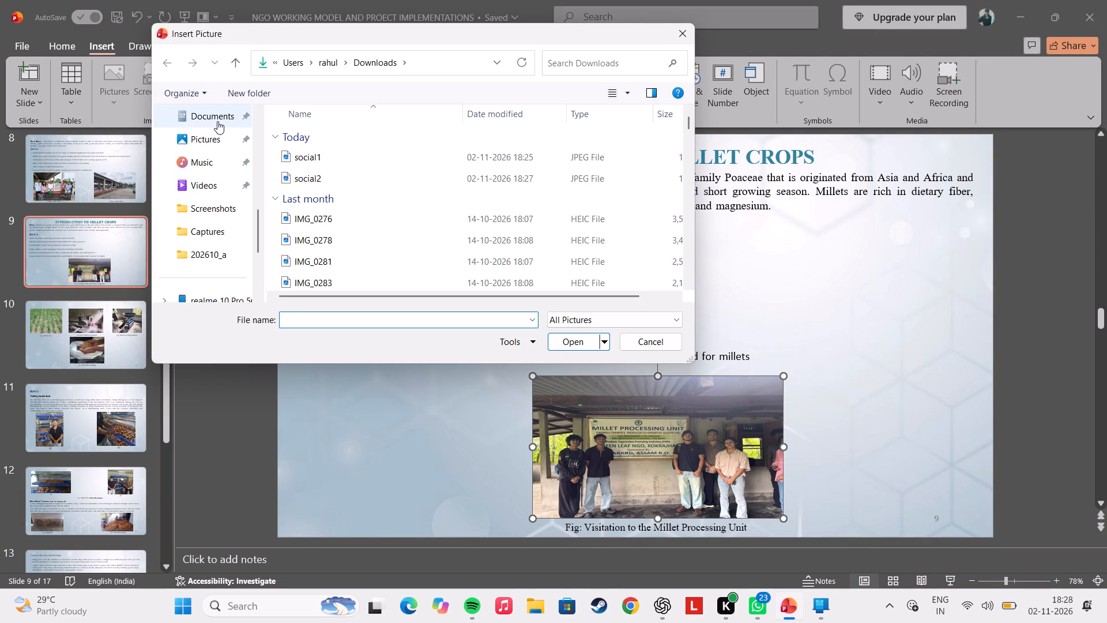
scroll(217, 121, up, 1)
click(213, 161)
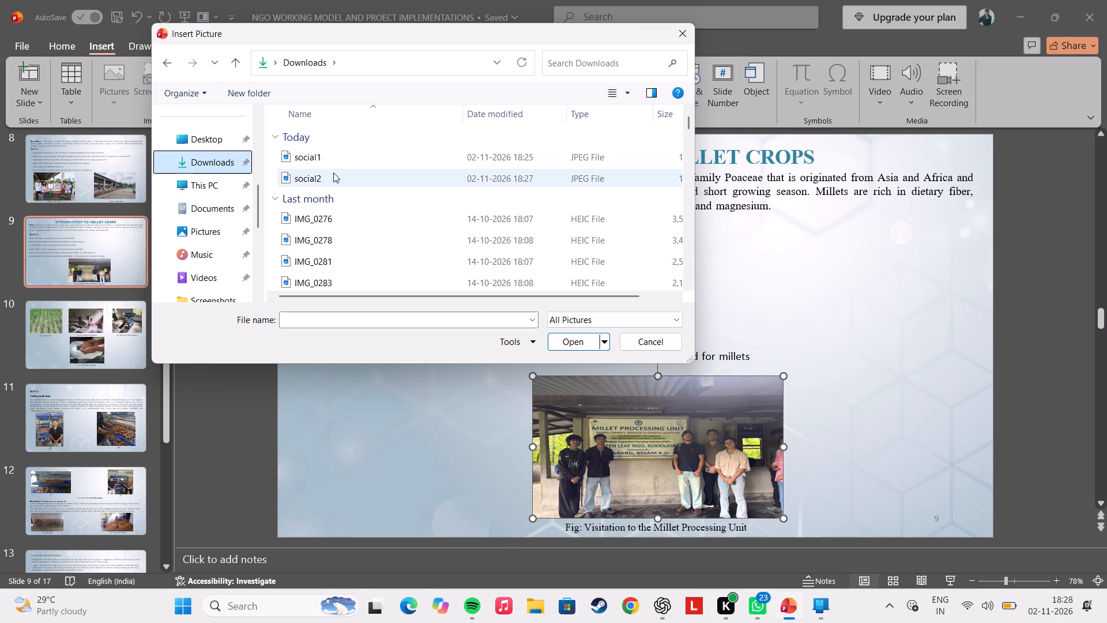
double_click(333, 172)
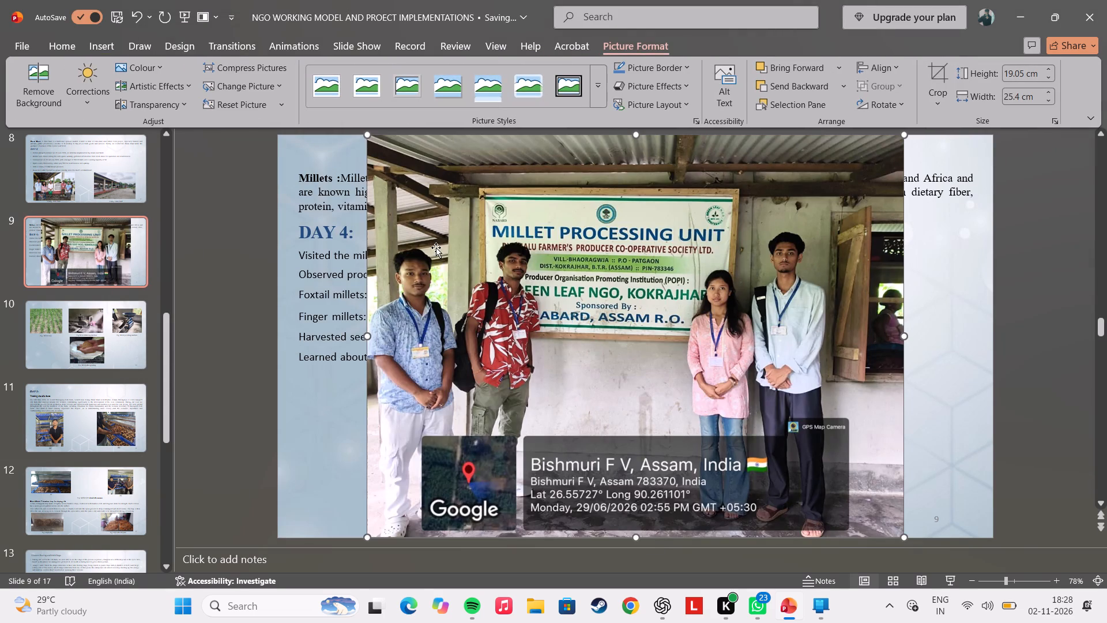
Scale the inserted group photo down to about 8.75 cm high by 11.85 cm wide and place it over the old millet processing unit photo.
click(550, 301)
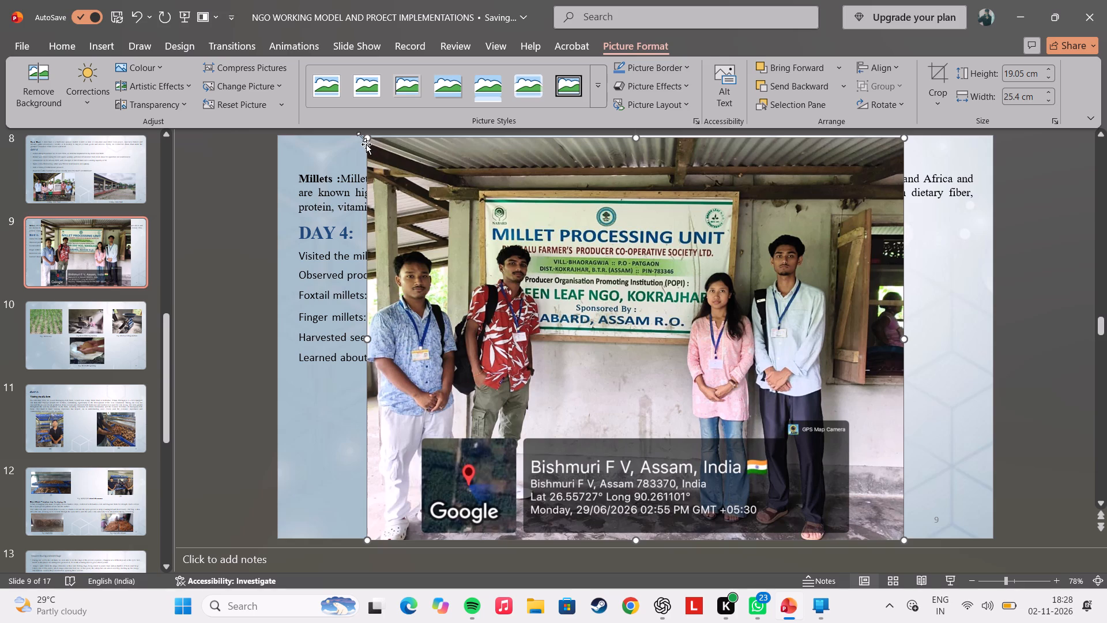
drag(363, 137, 567, 343)
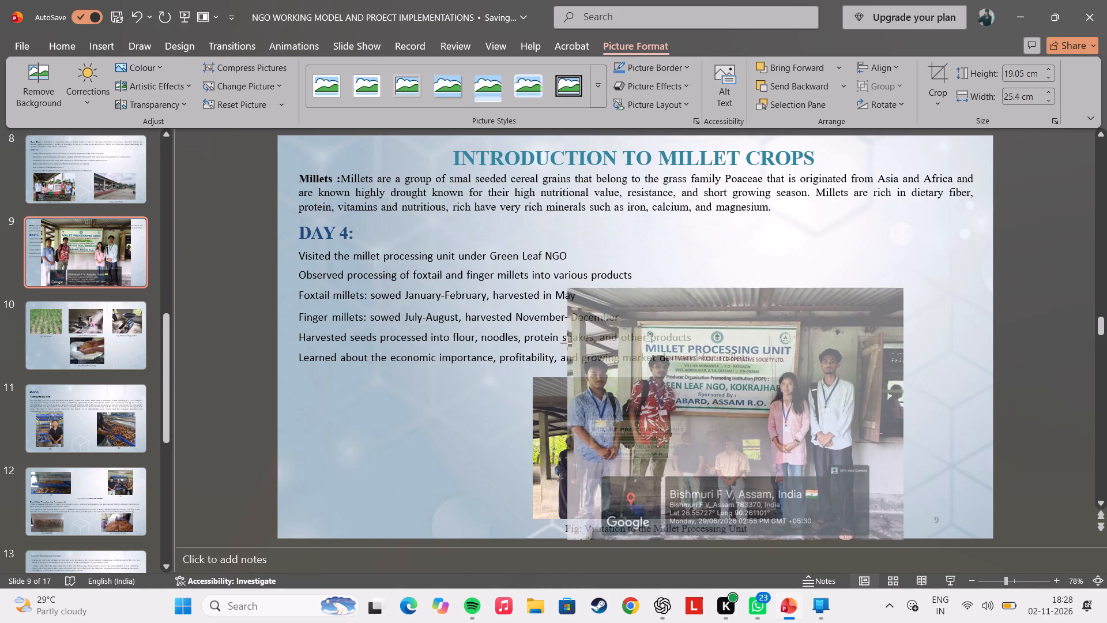
drag(567, 343, 694, 355)
drag(781, 416, 779, 416)
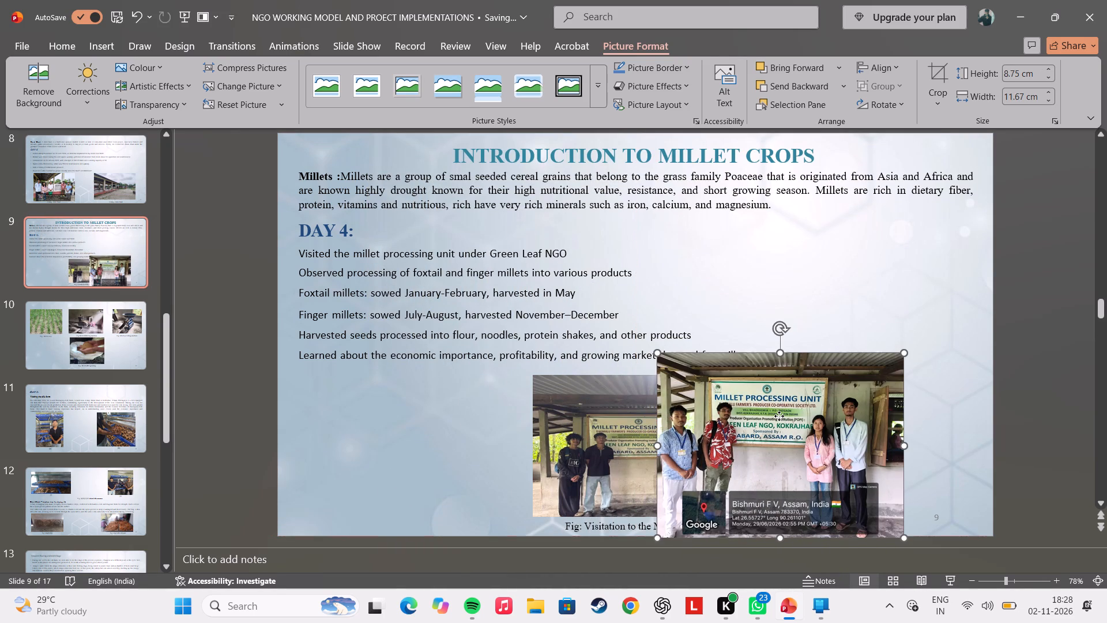
drag(779, 416, 659, 436)
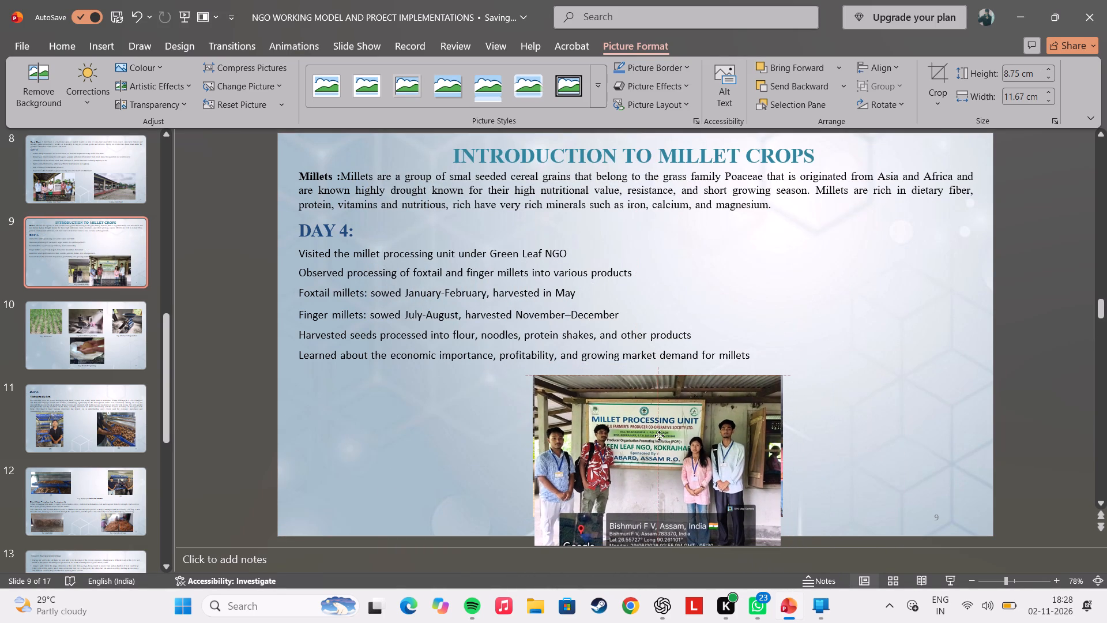
drag(659, 436, 657, 437)
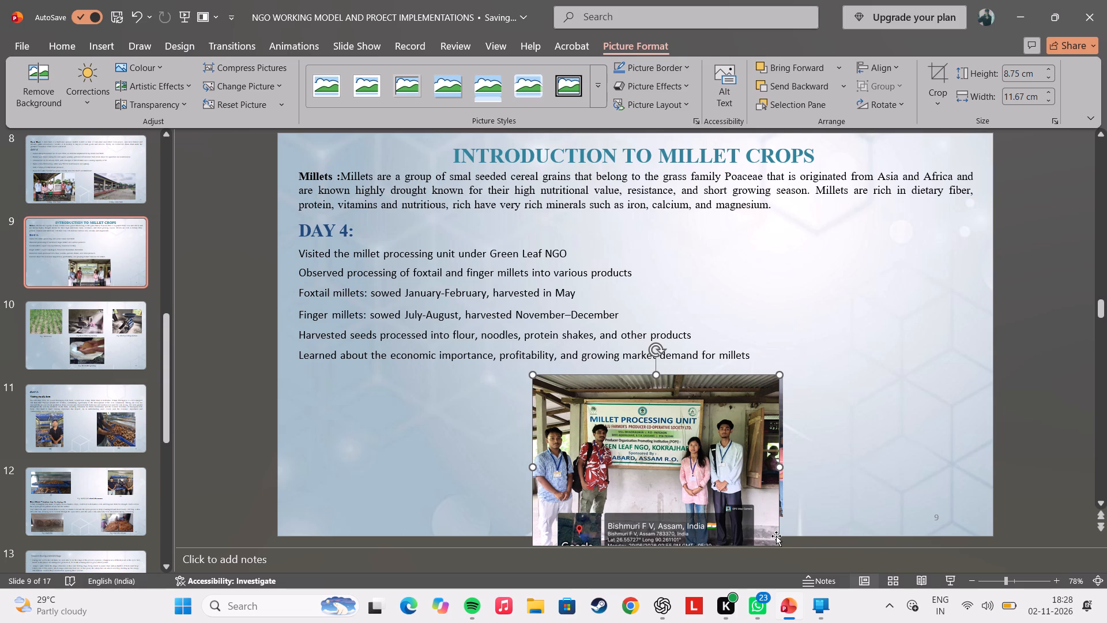
click(783, 466)
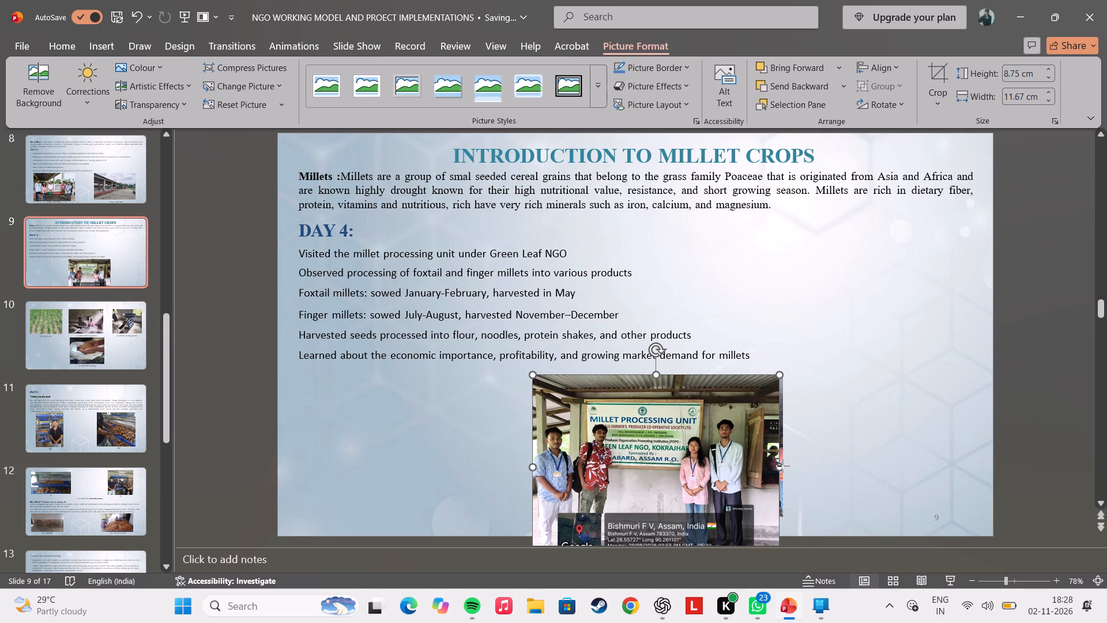
click(783, 466)
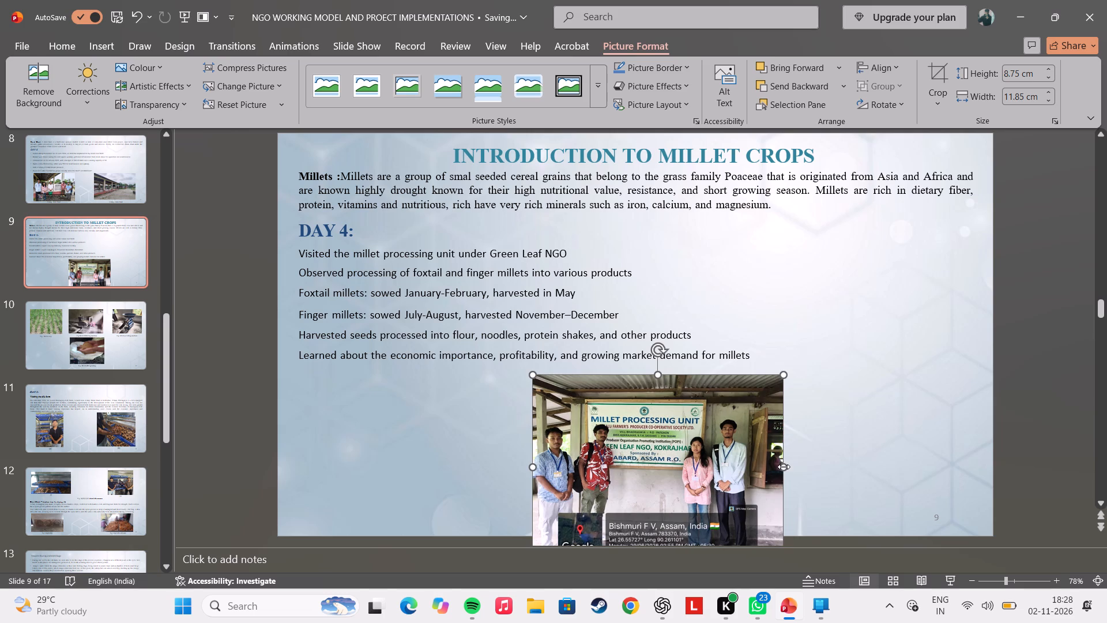
Shrink the new photo to about 6.74 by 9.13 cm, aligned with the old photo's upper-left corner and clear of the figure caption.
drag(745, 450, 745, 416)
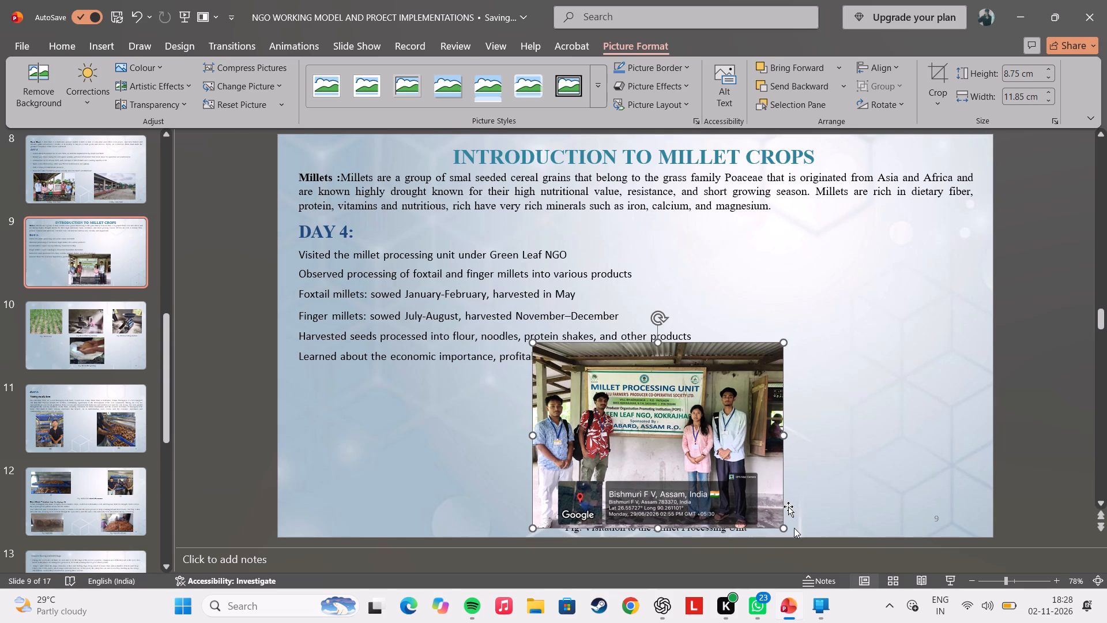
drag(784, 528, 779, 502)
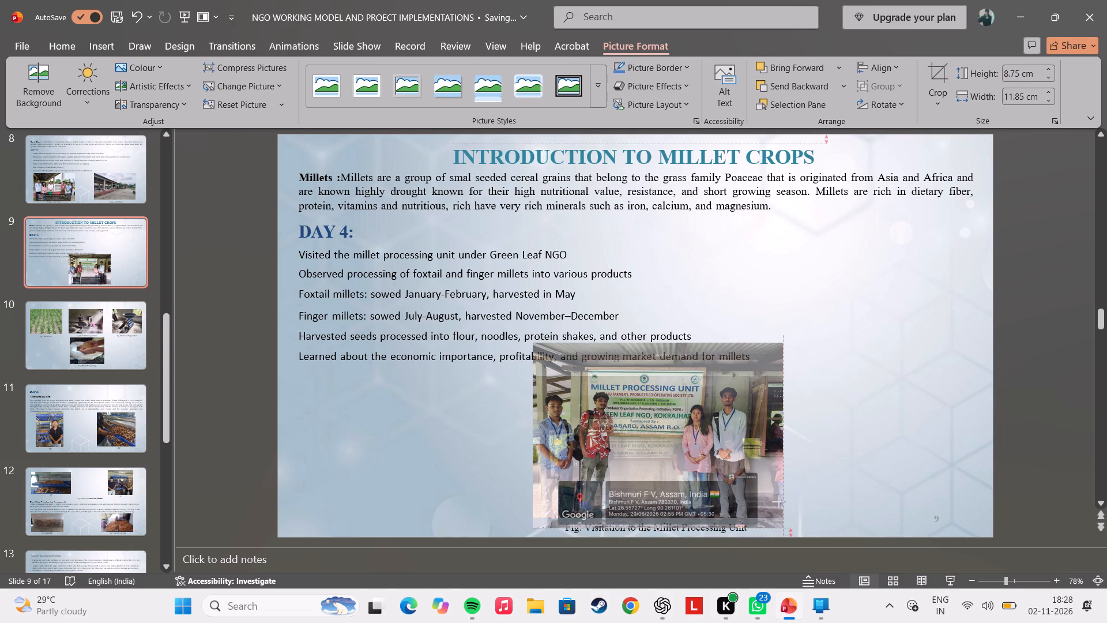
drag(779, 502, 760, 479)
drag(708, 442, 735, 455)
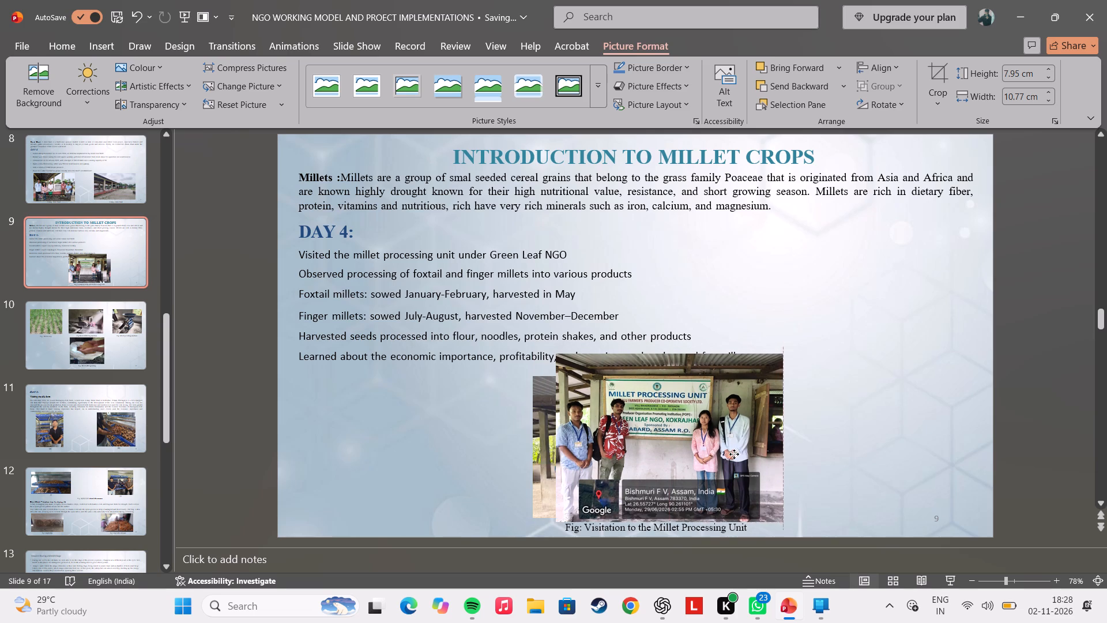
drag(735, 455, 713, 478)
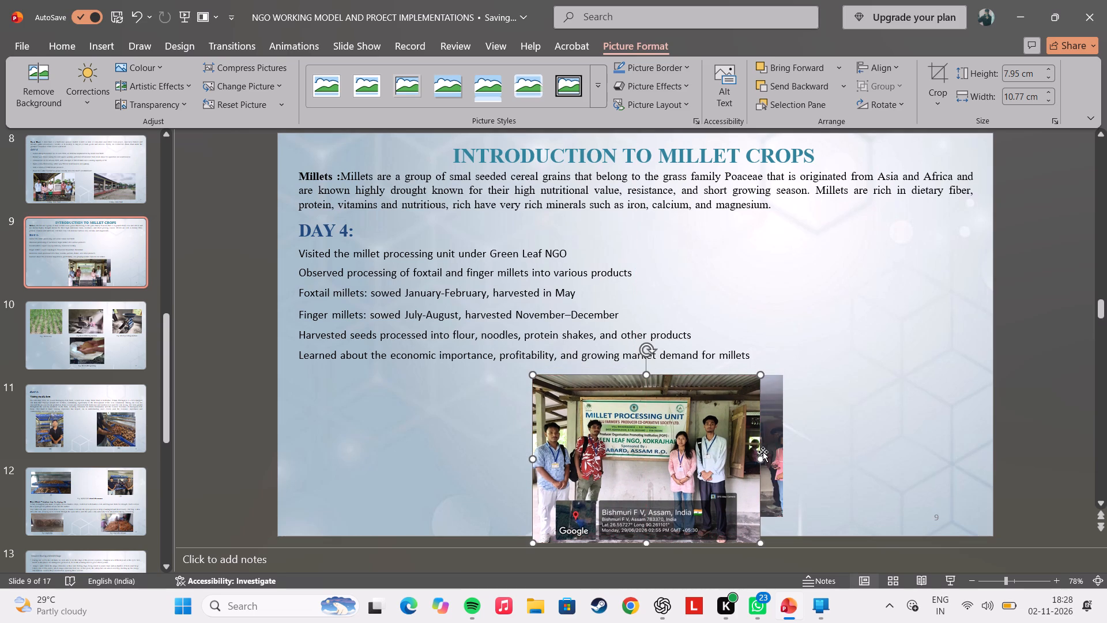
drag(758, 542, 752, 531)
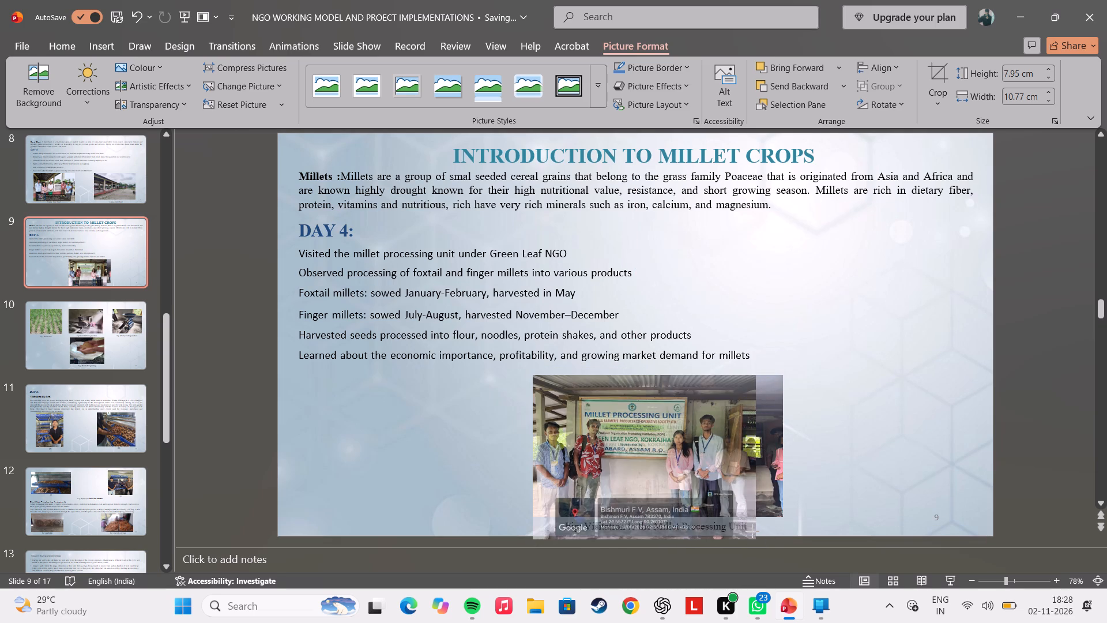
drag(752, 531, 725, 505)
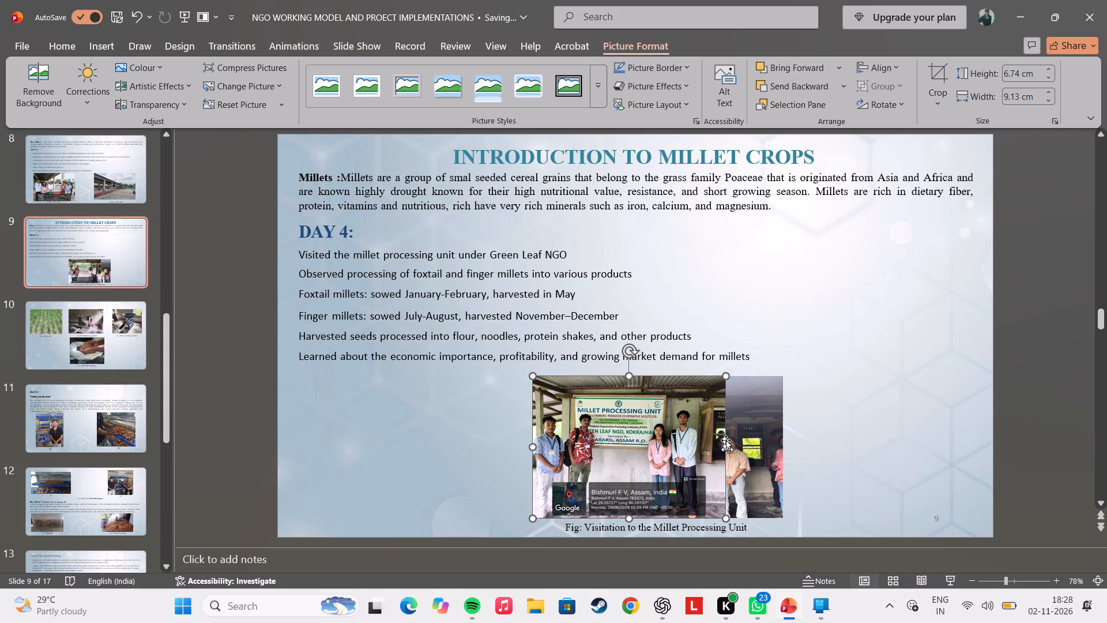
Widen the new photo to about 11.85 cm and align it over the old photo, just above the figure caption.
drag(670, 439, 665, 441)
drag(728, 451, 786, 437)
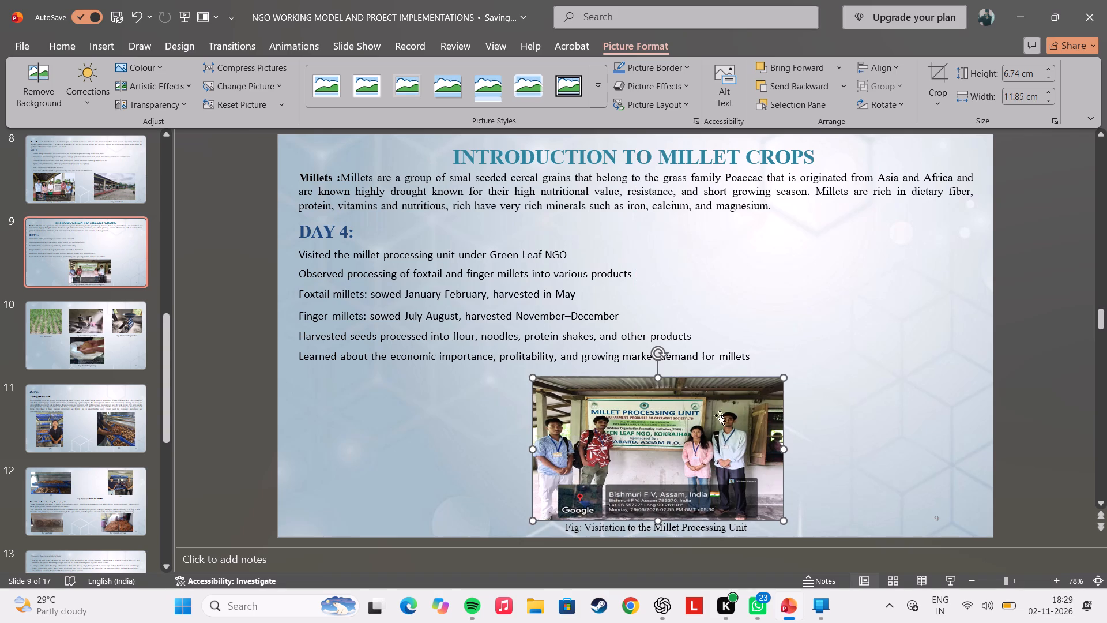
click(655, 377)
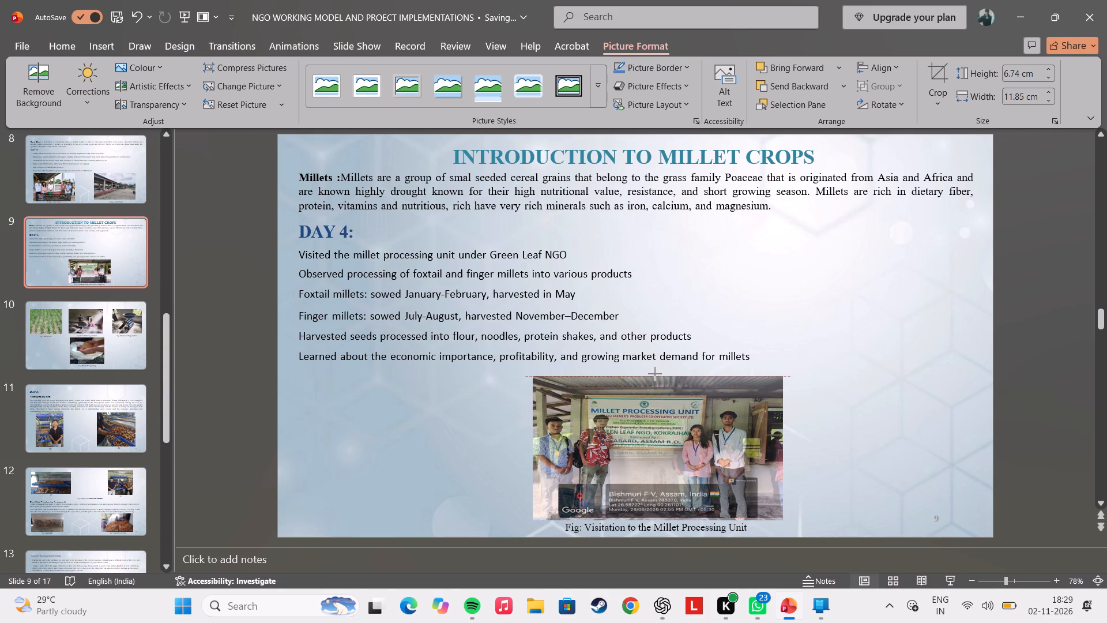
click(840, 344)
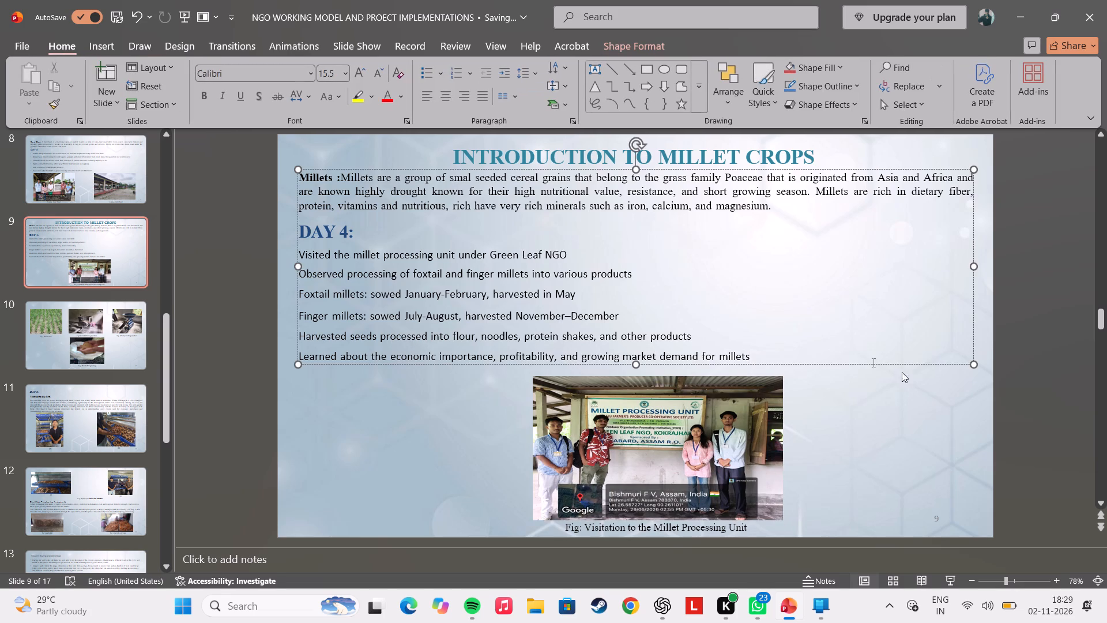
click(936, 381)
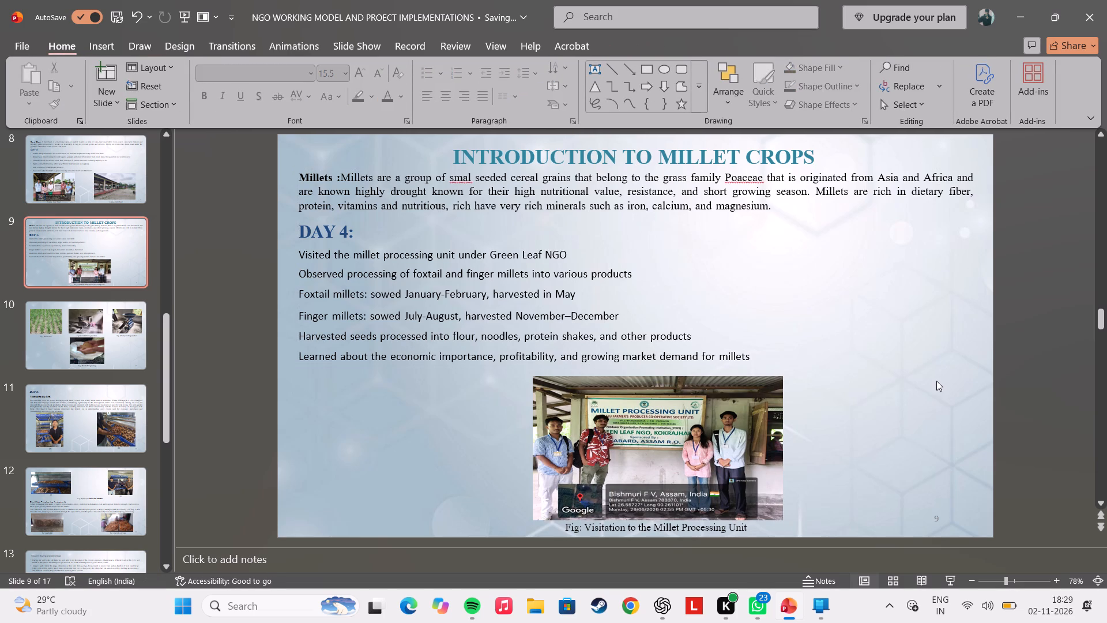
Go on to slide 10 with the millet crop and machine photos.
key(Down)
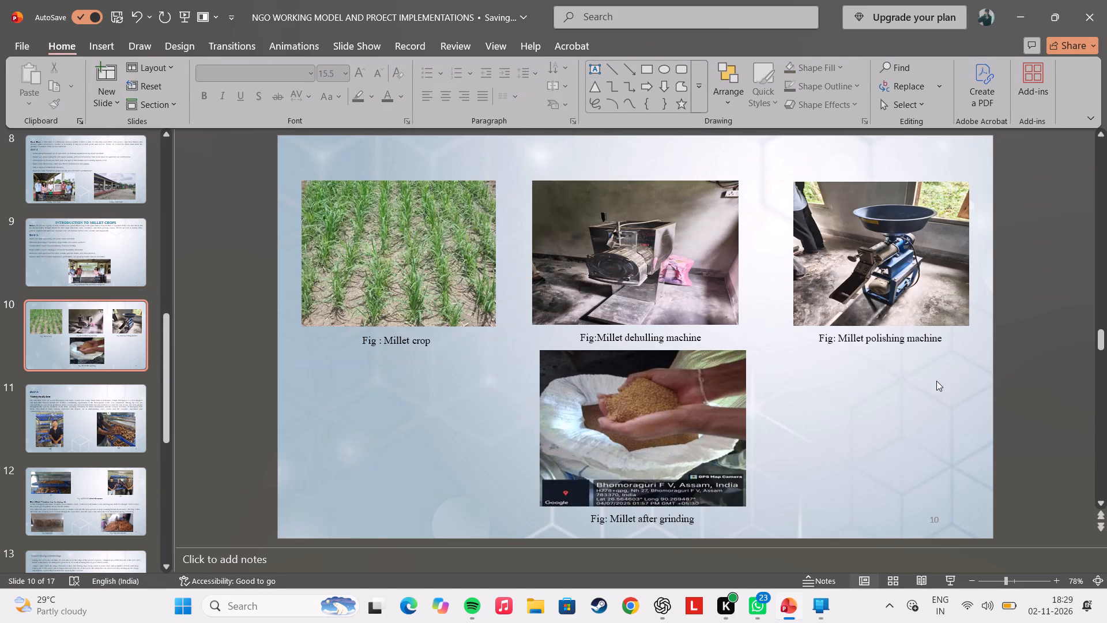
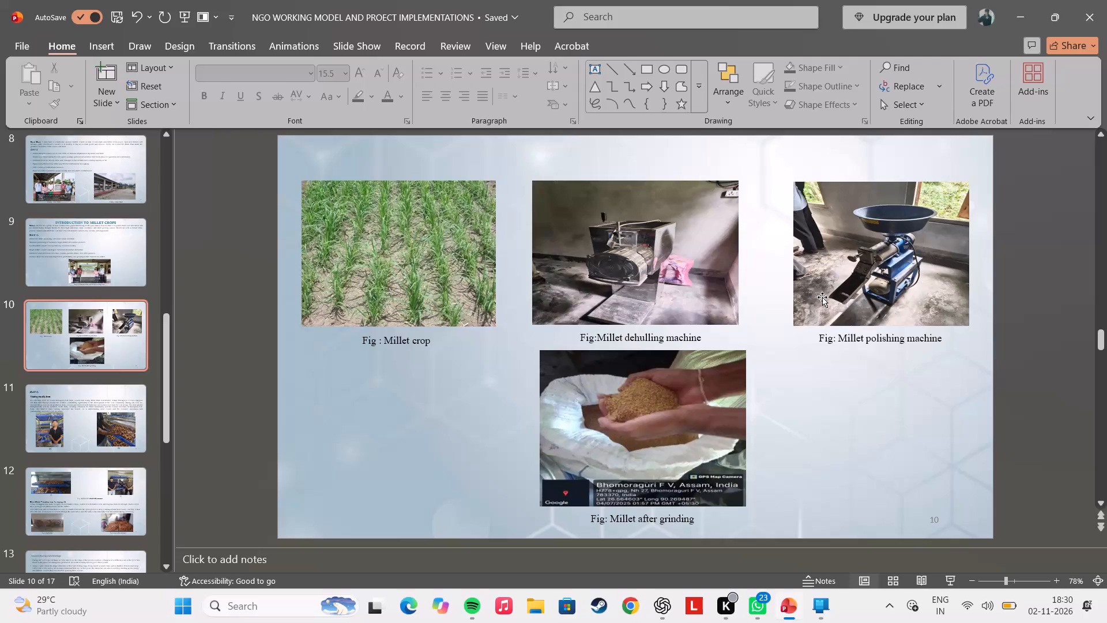
Recheck the layout and photos from the Day 2 slide onward, through to the Day 5 silk farm visit on slide 11.
scroll(889, 303, up, 1)
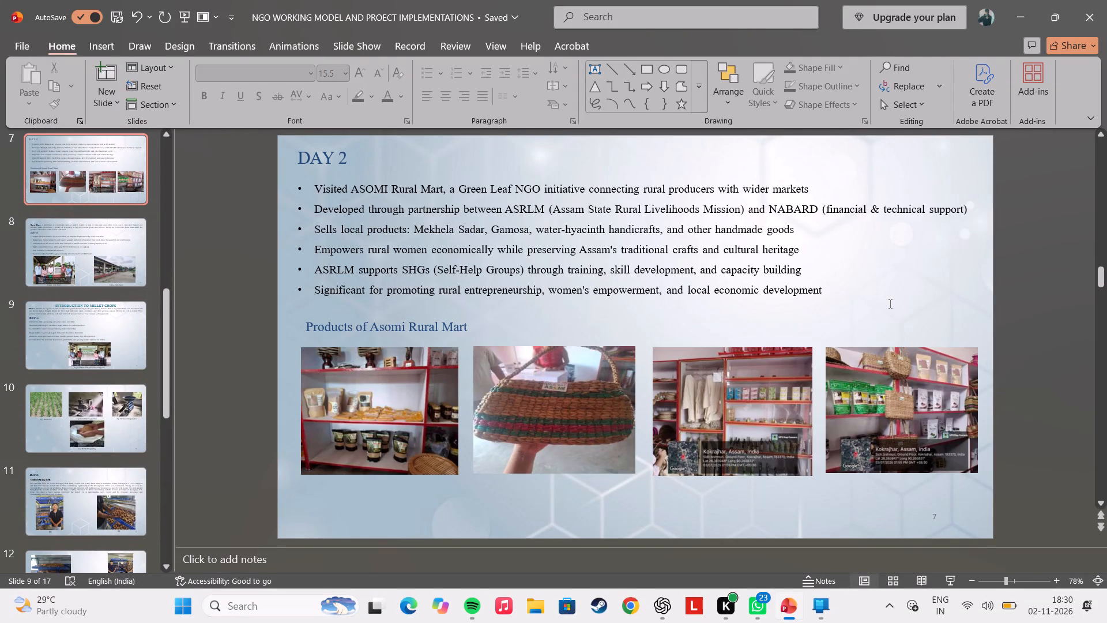
scroll(889, 303, down, 1)
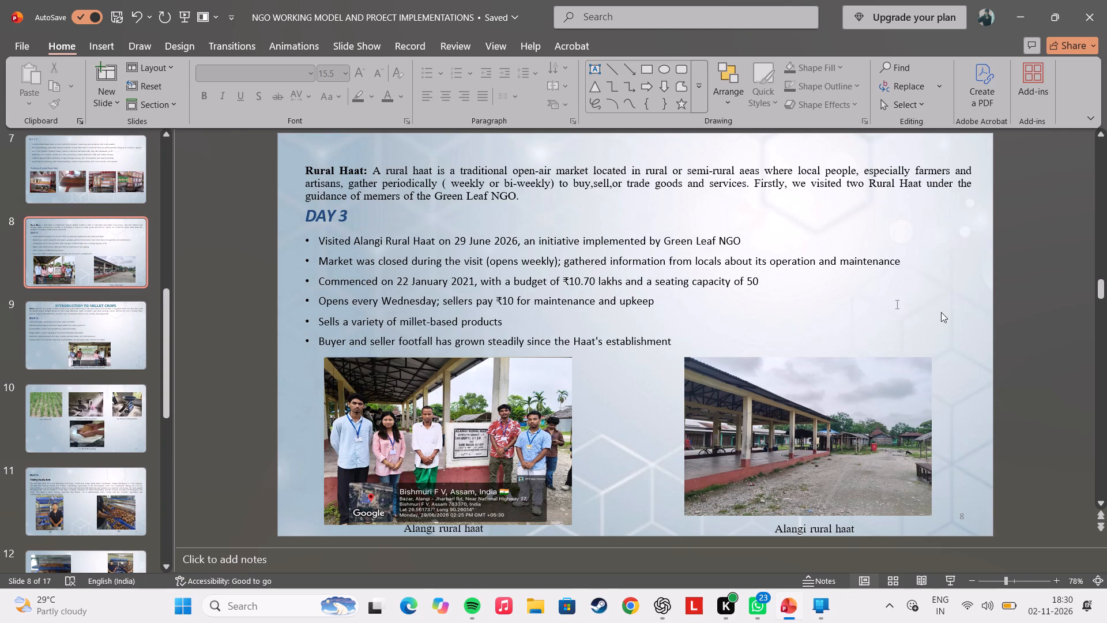
scroll(713, 337, down, 2)
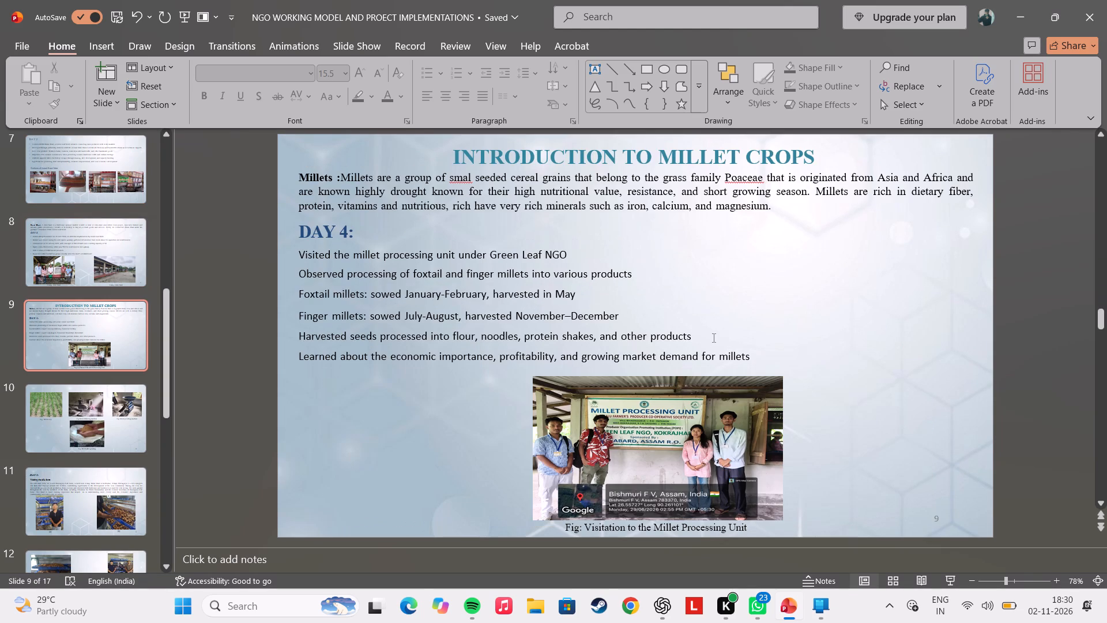
key(Down)
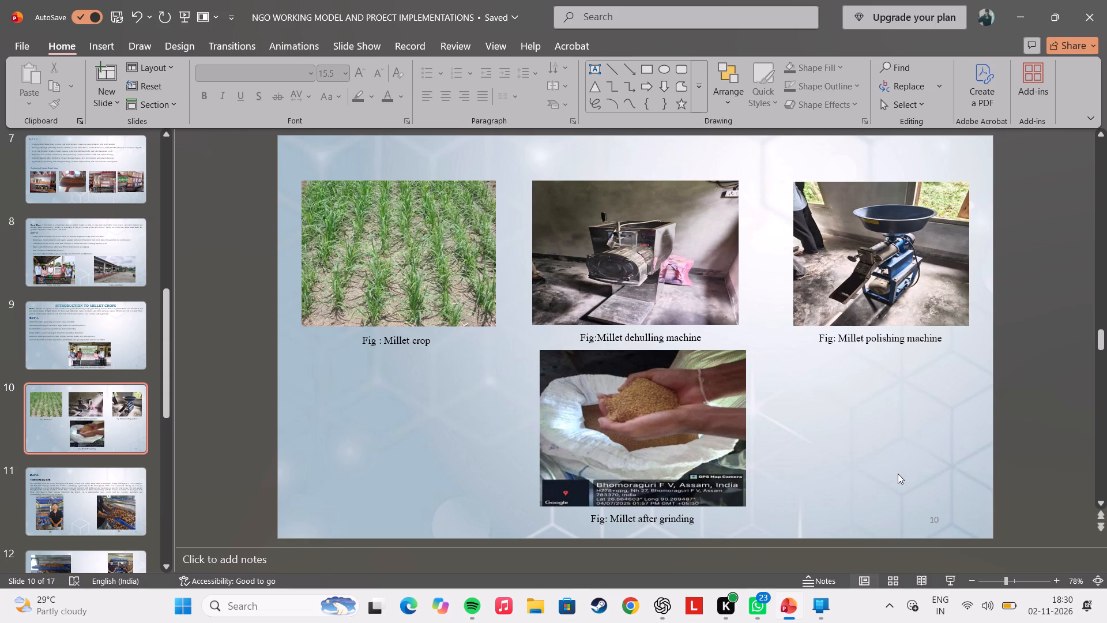
key(Down)
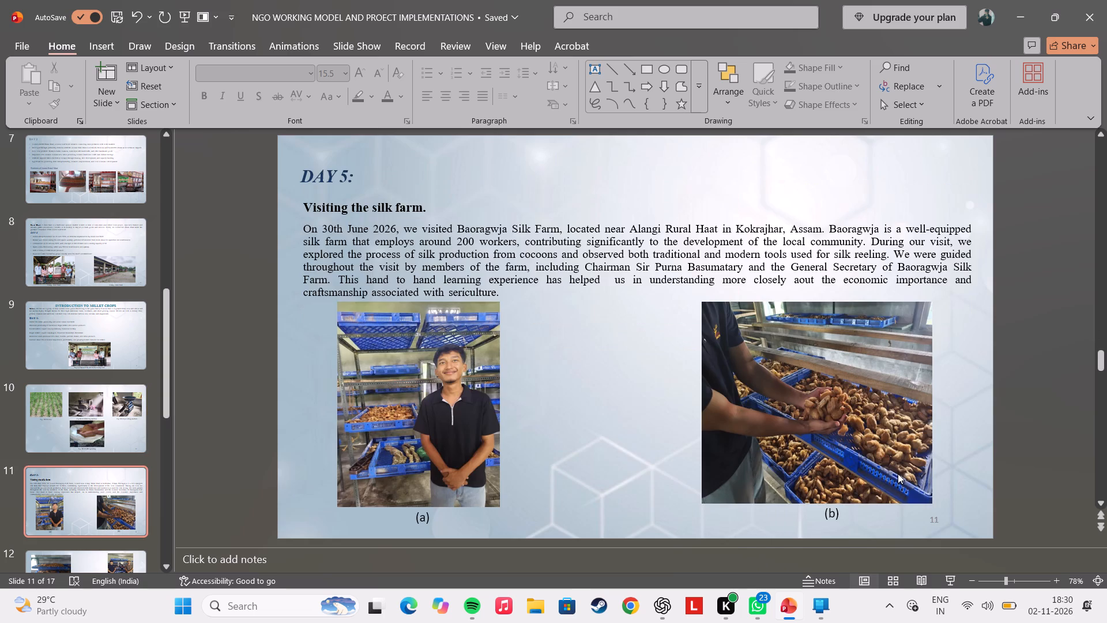
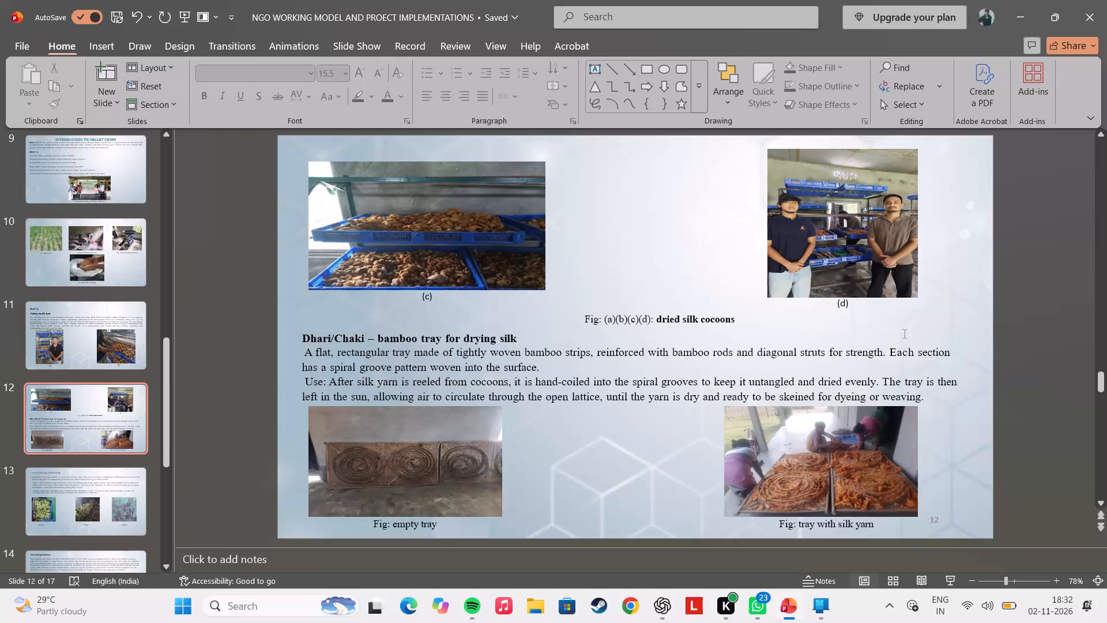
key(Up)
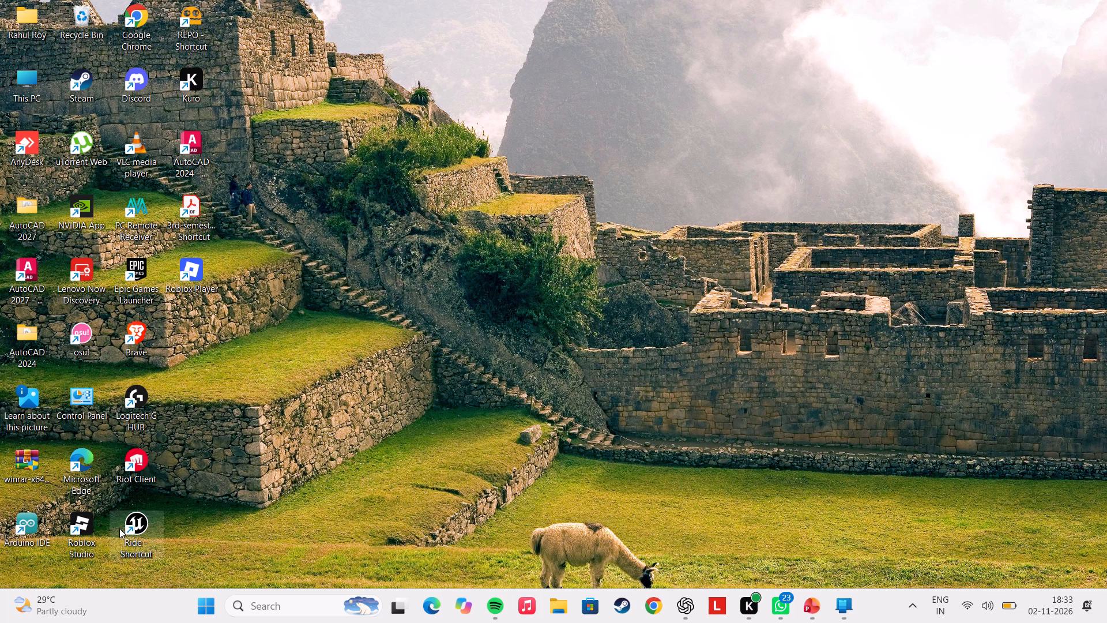
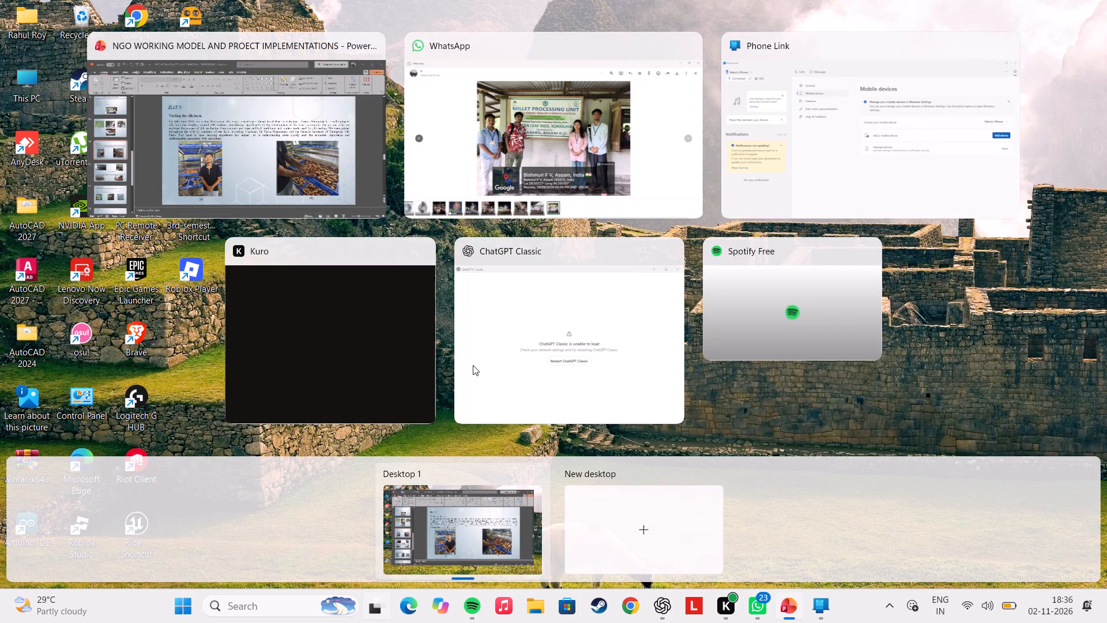
Switch to the NGO working model presentation in PowerPoint, at the Day 5 silk farm slide.
click(217, 129)
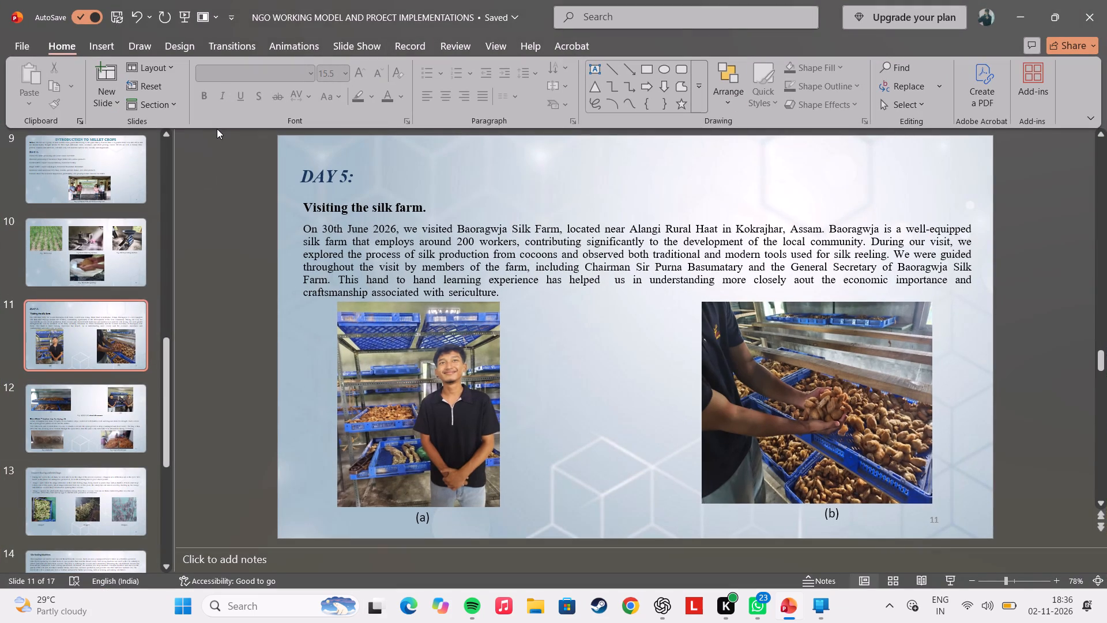
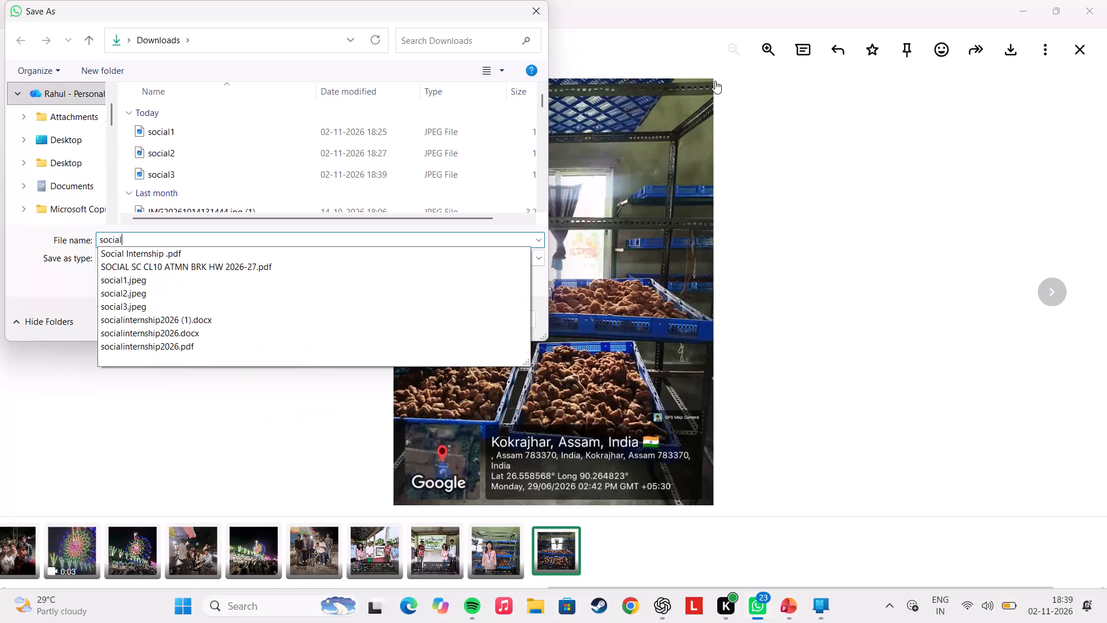
Save the silk farm photo of the blue crates to the Downloads folder under the name social3.
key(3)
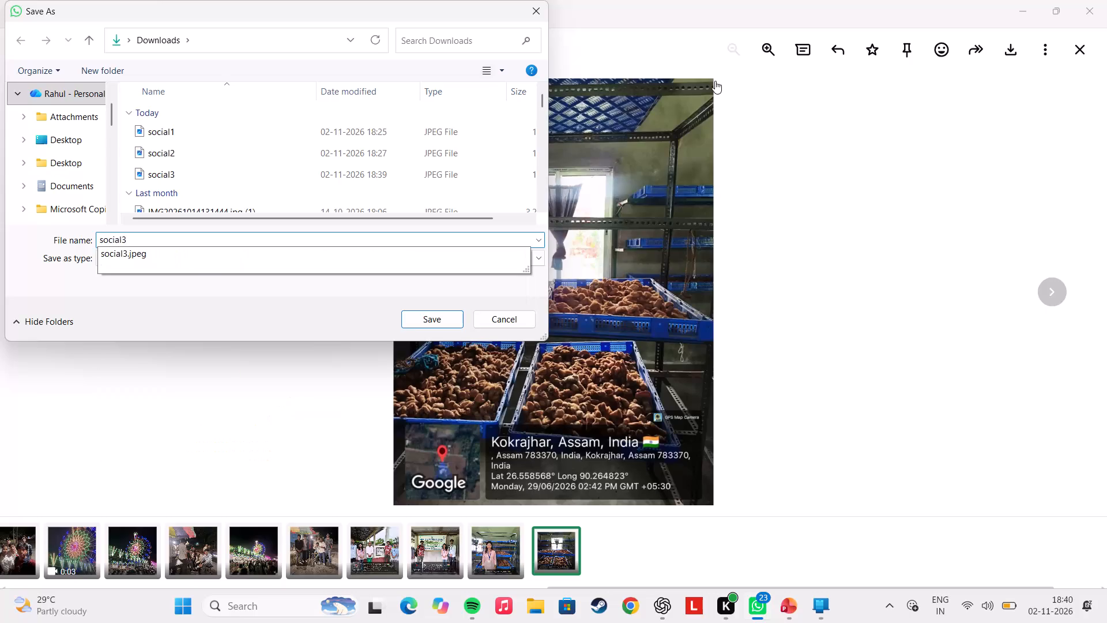
key(Return)
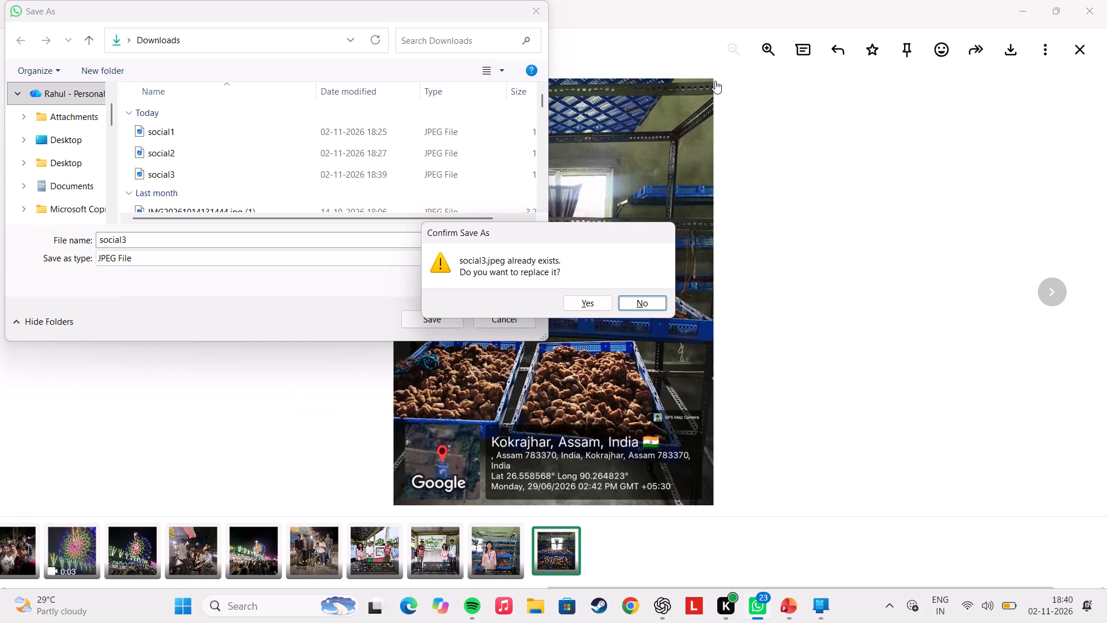
Decline overwriting social3 and save the geotagged photo of the blue trays in Downloads as social4 instead.
click(642, 303)
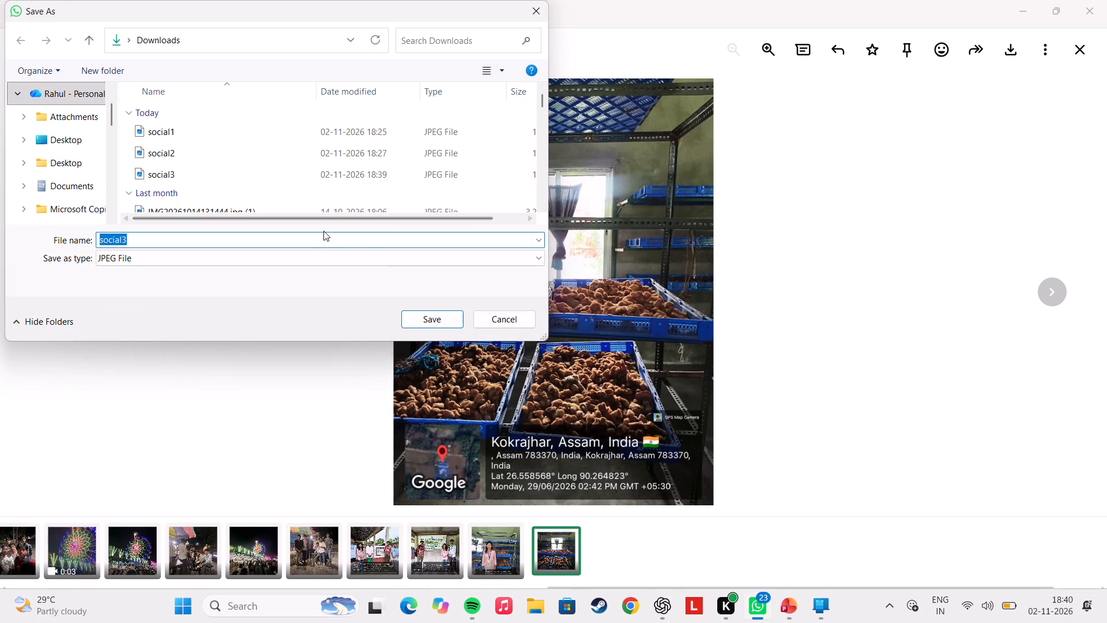
click(323, 233)
double_click(291, 240)
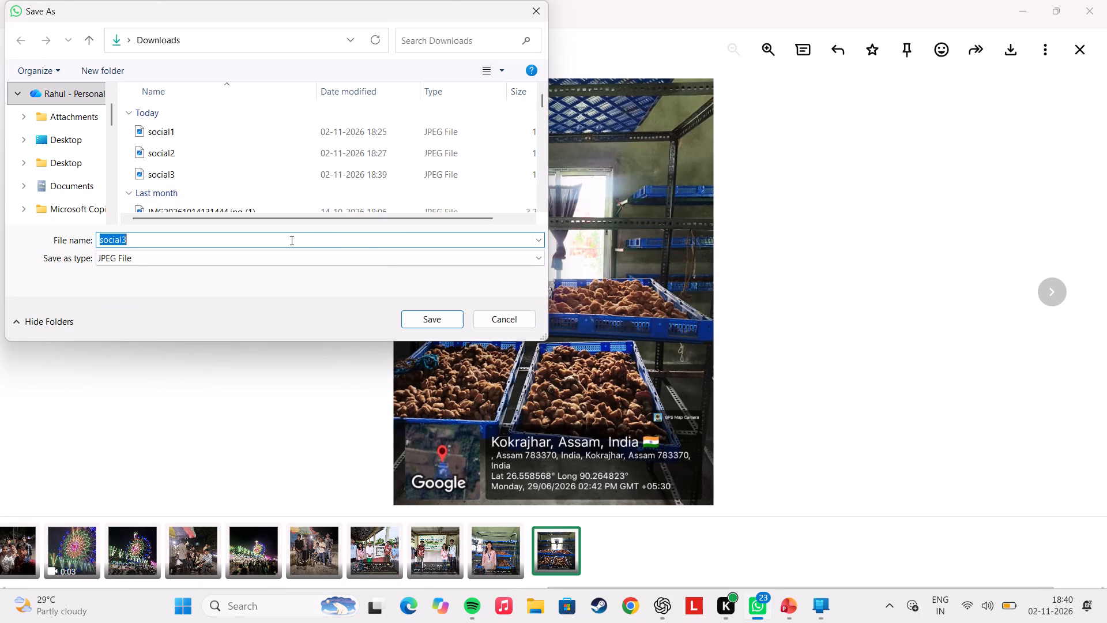
click(291, 240)
key(BackSpace)
key(4)
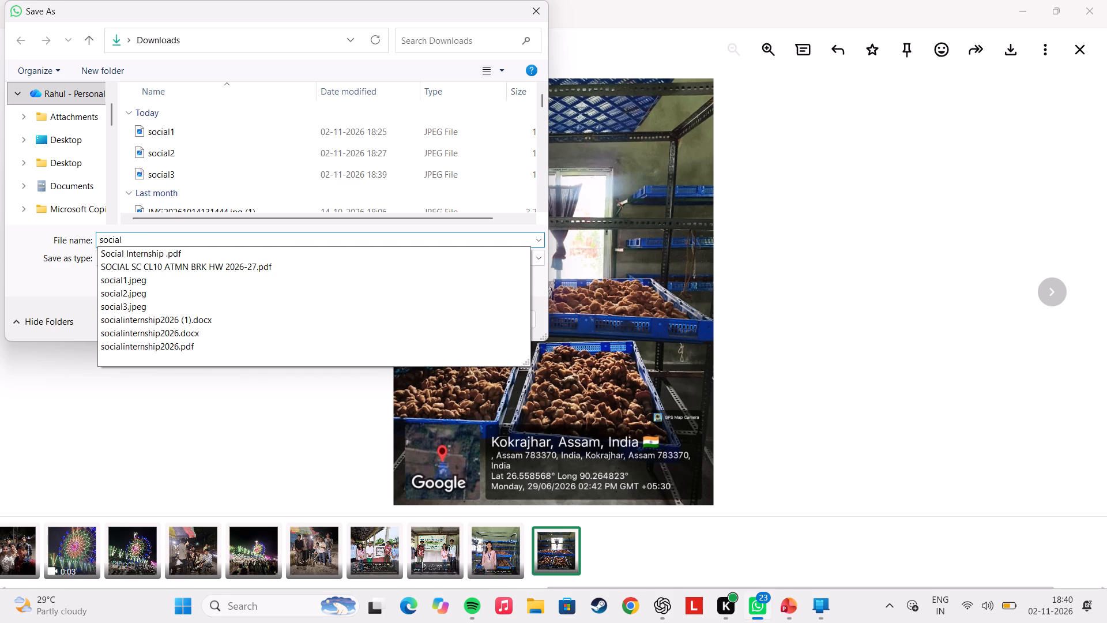
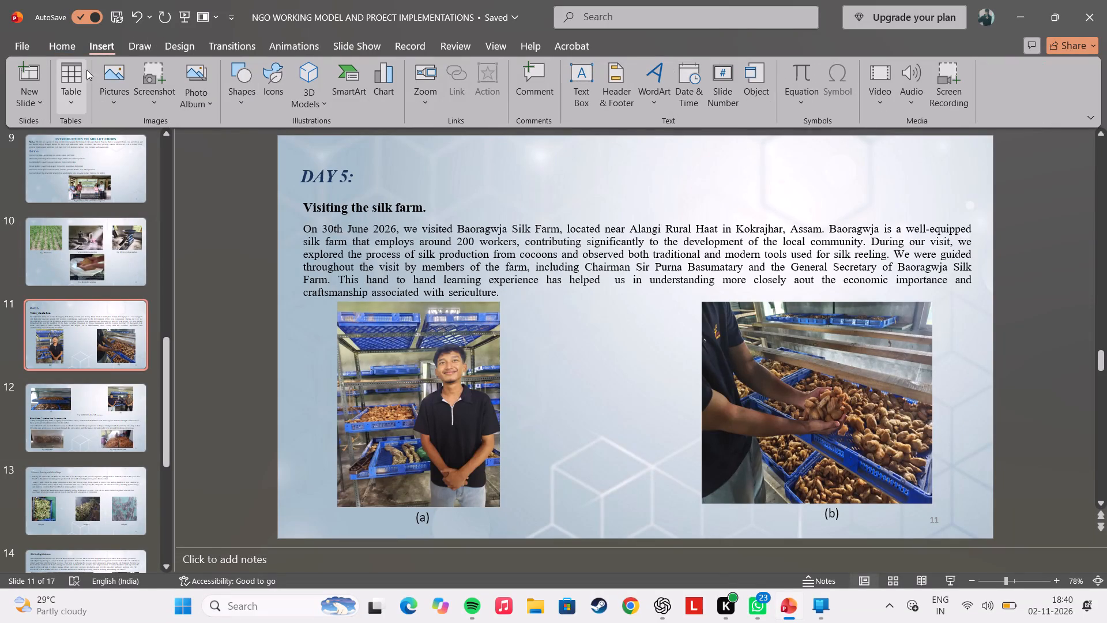
Insert the saved geotagged photo of the woman beside the cocoon racks from this device onto the Day 5 silk farm slide.
click(127, 78)
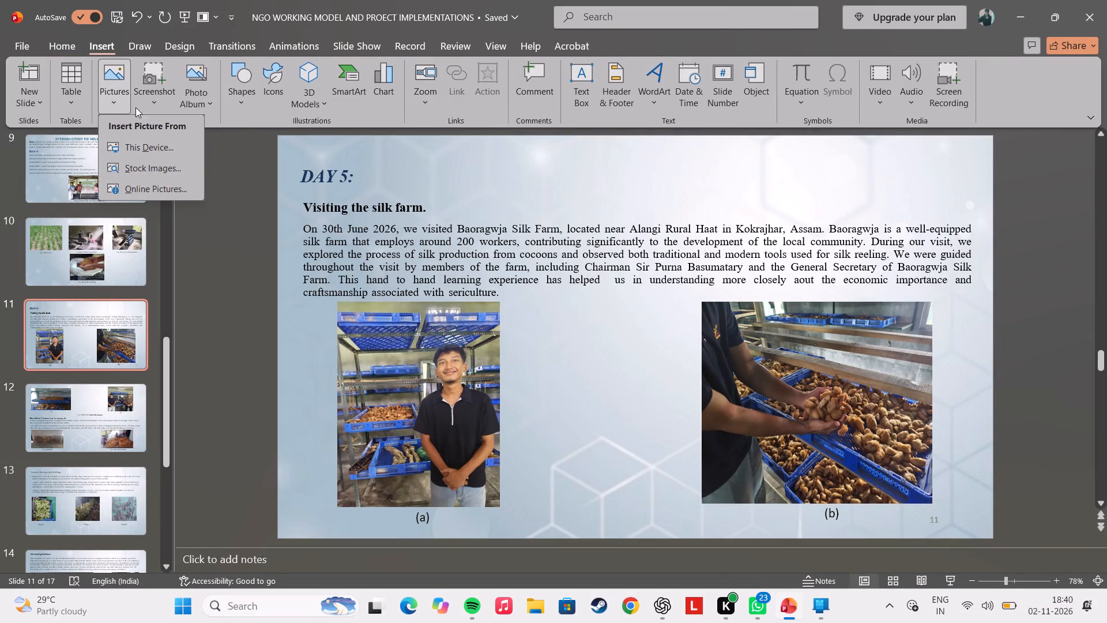
click(145, 150)
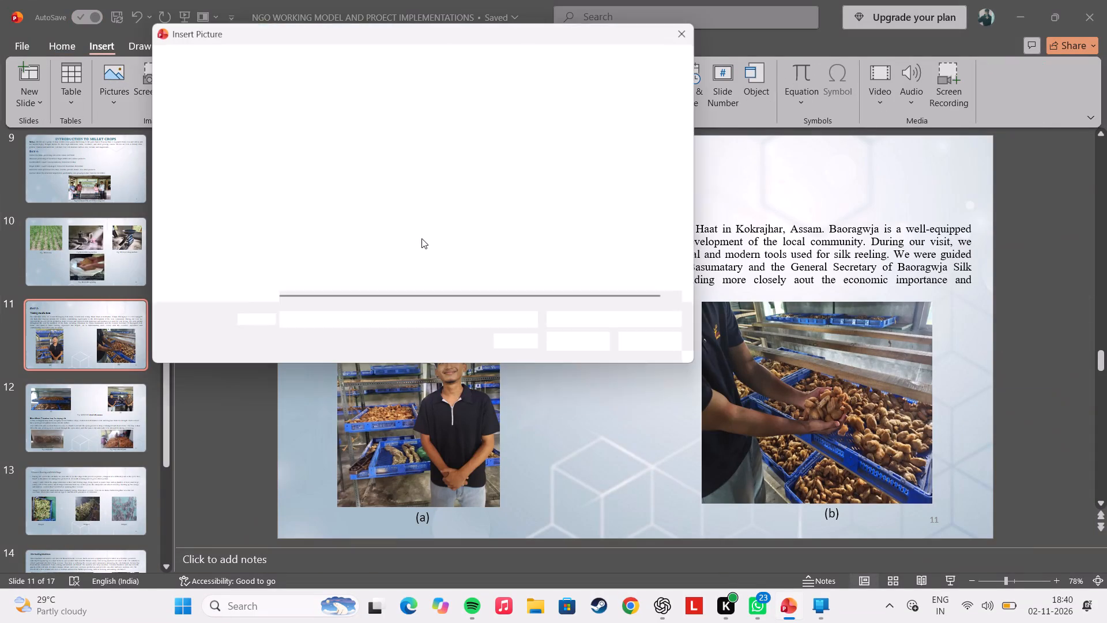
double_click(393, 202)
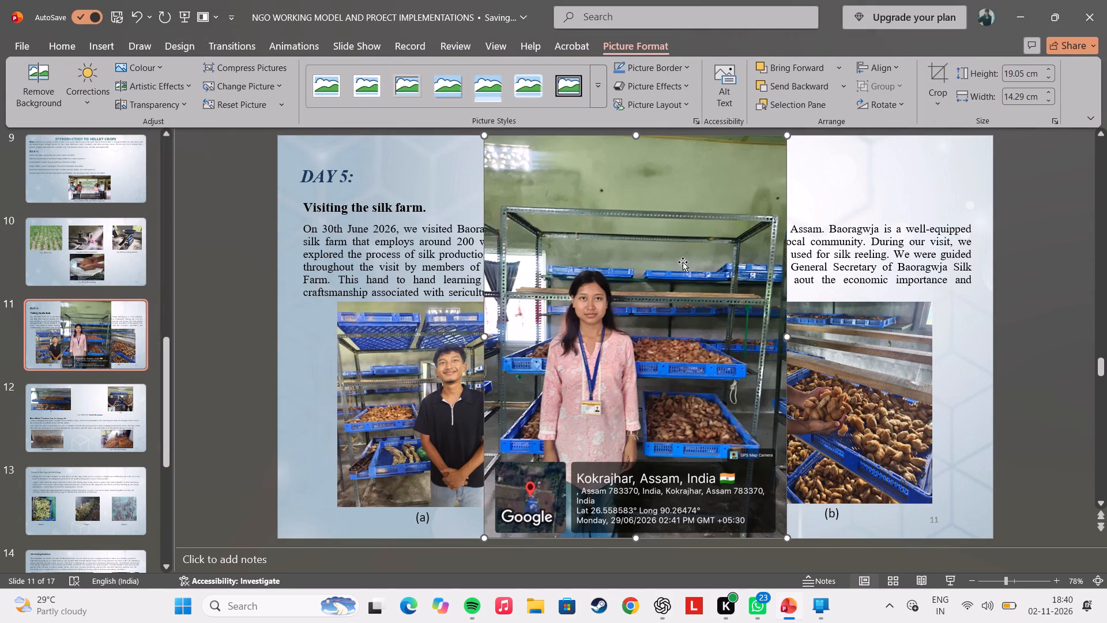
Shrink the inserted geotagged photo to about 11.1 by 8.33 cm and align its upper corner with old picture (a).
click(683, 262)
drag(683, 262, 541, 280)
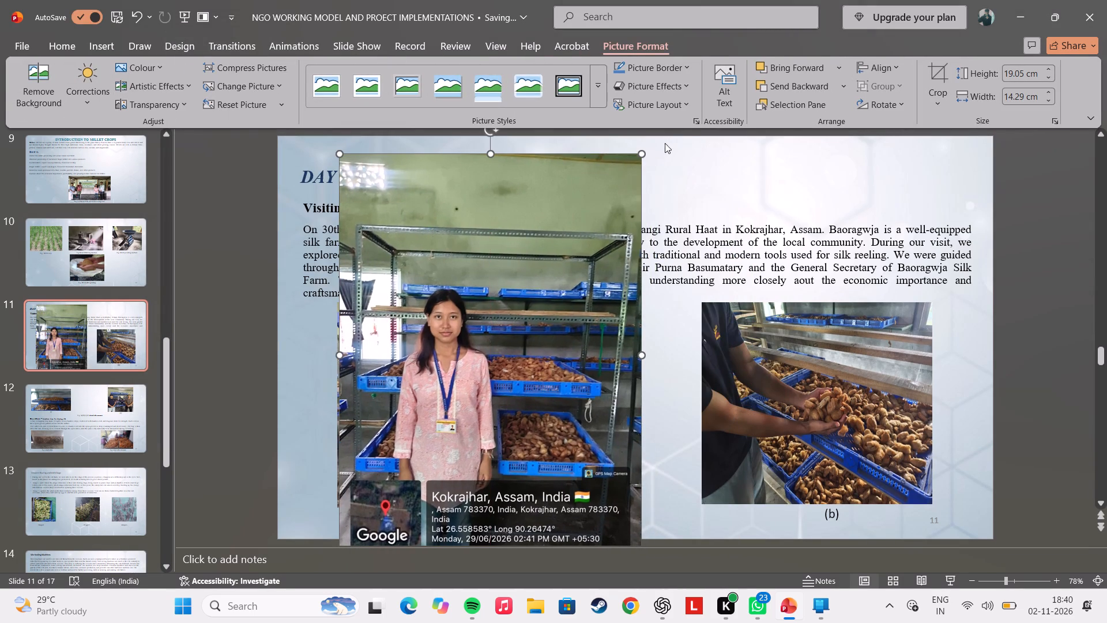
drag(642, 155, 504, 362)
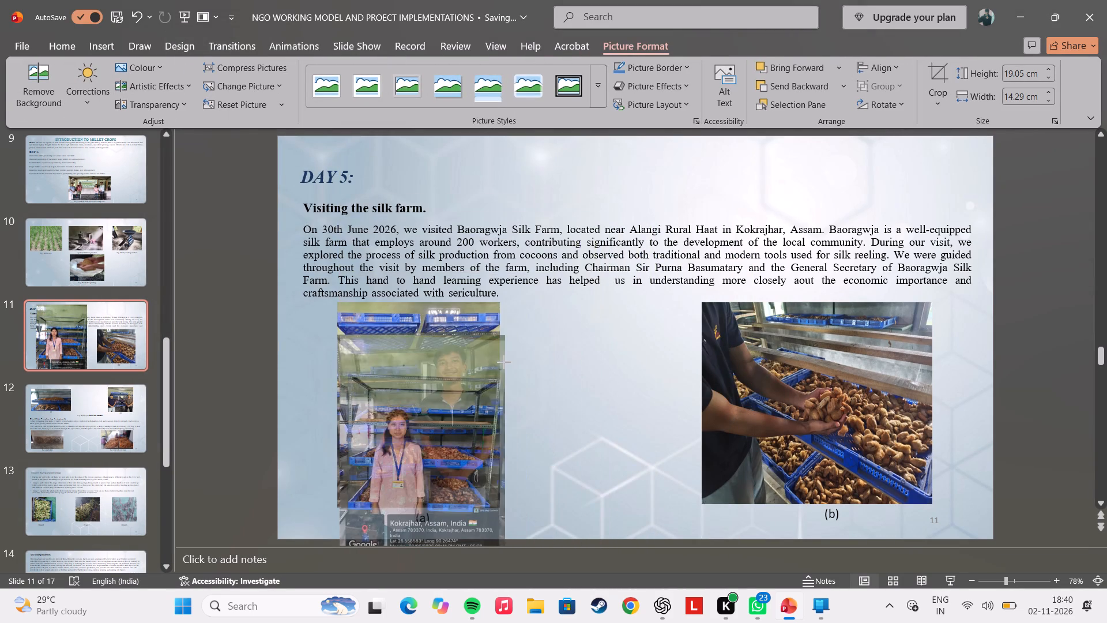
drag(504, 362, 504, 322)
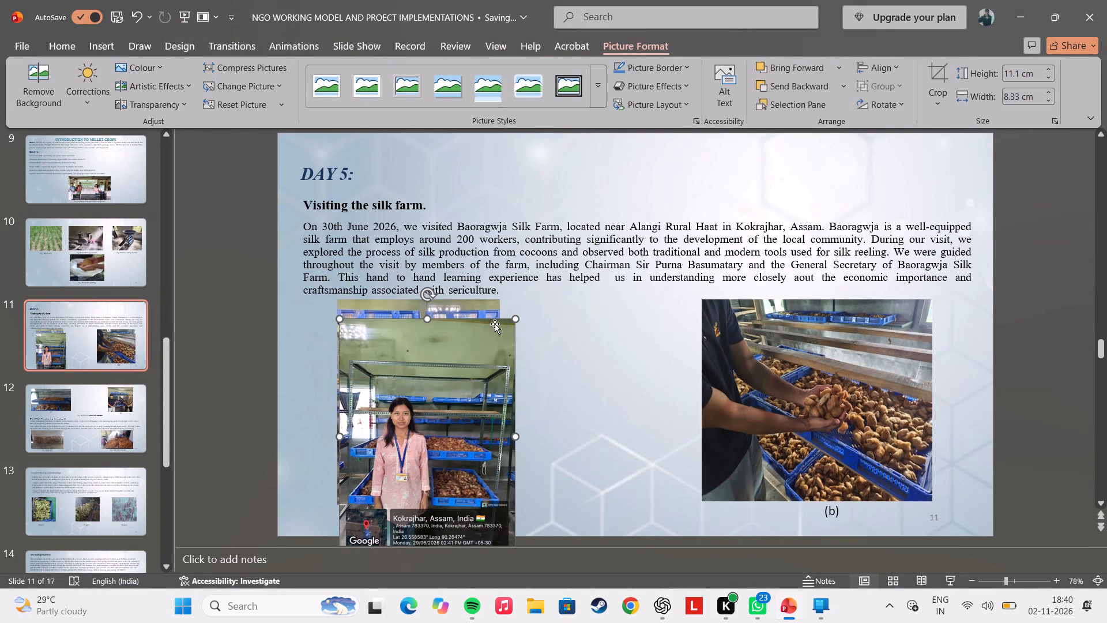
drag(470, 354, 468, 338)
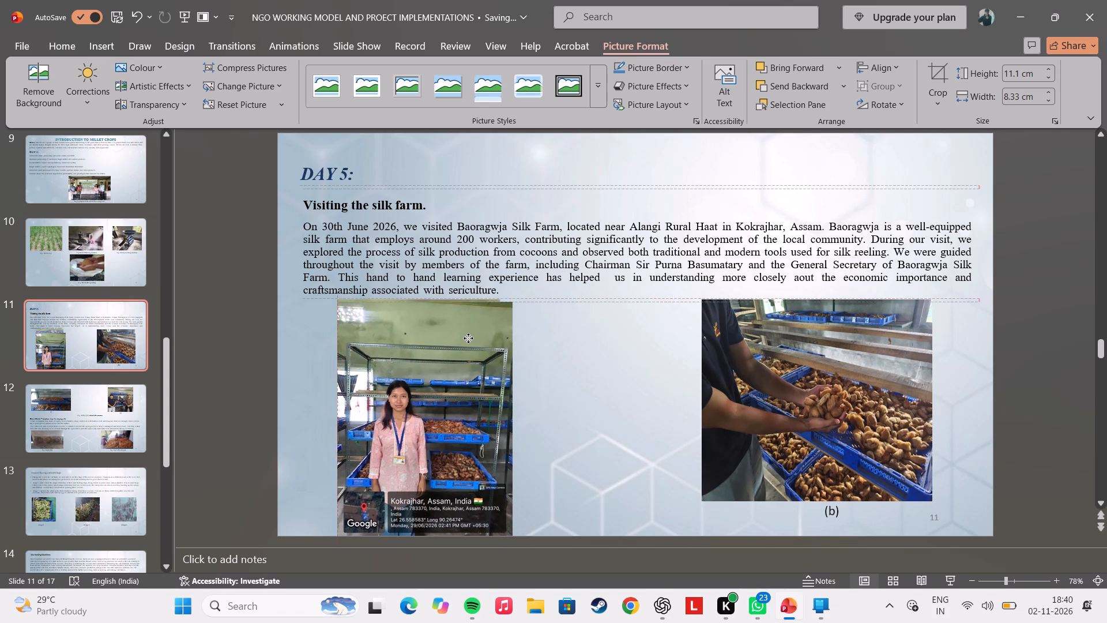
drag(468, 338, 468, 333)
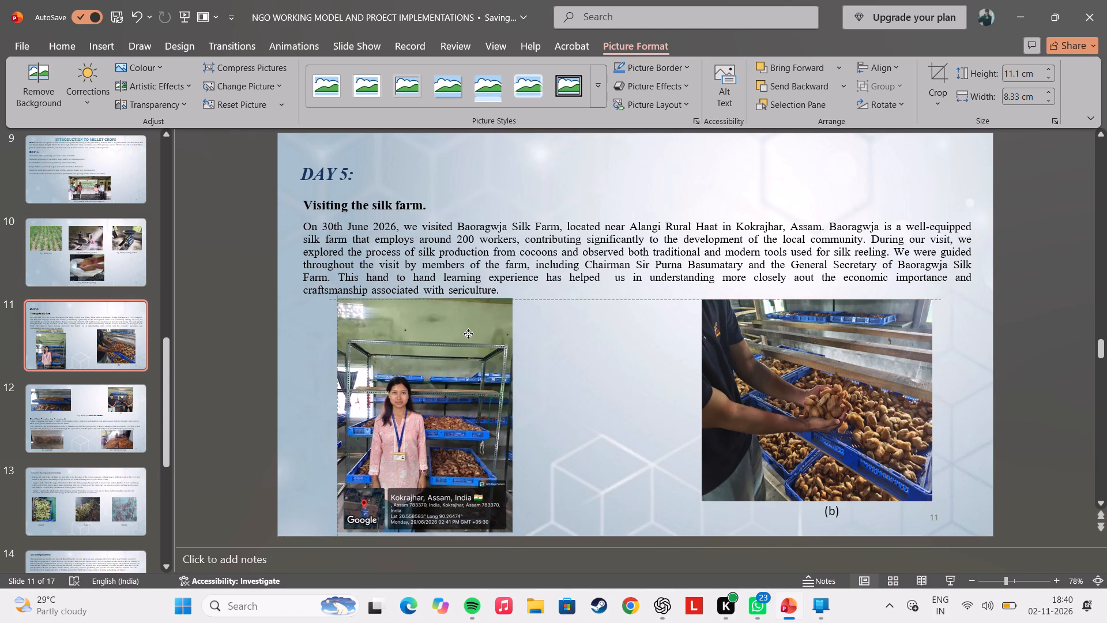
drag(468, 333, 469, 334)
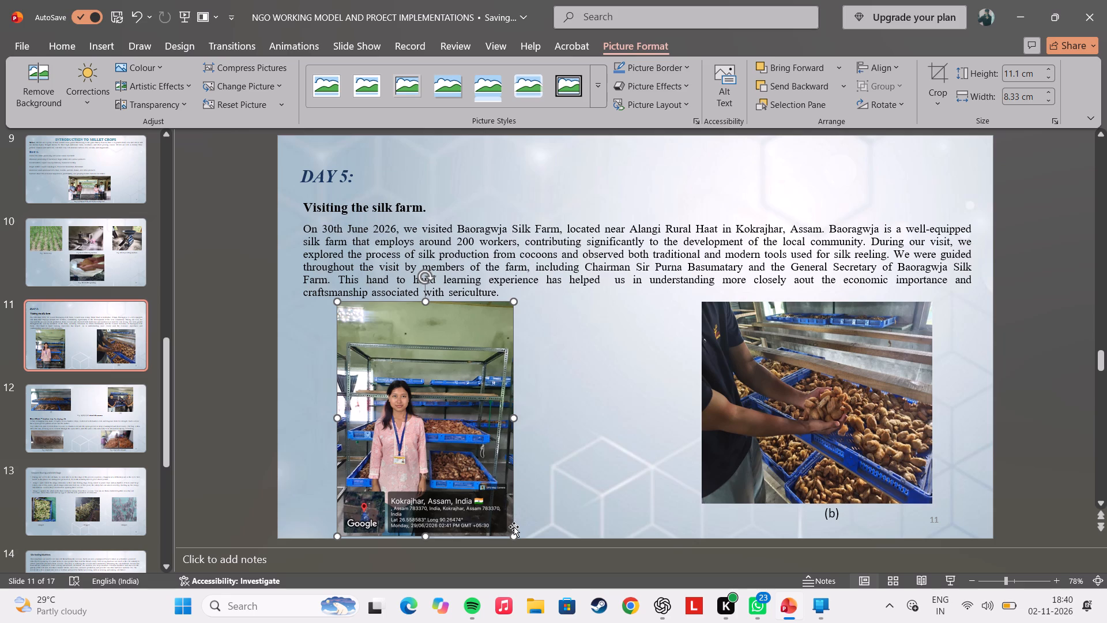
Reduce the geotagged photo to about 9.77 cm high and widen it to cover old picture (a) exactly above its caption.
drag(513, 539, 496, 522)
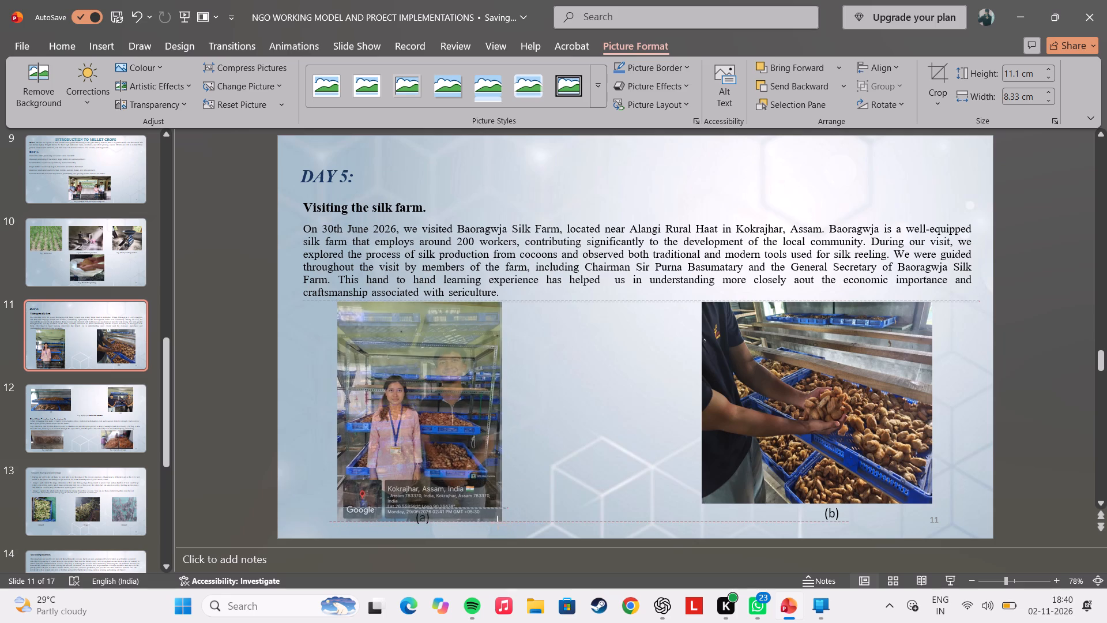
drag(496, 522, 493, 501)
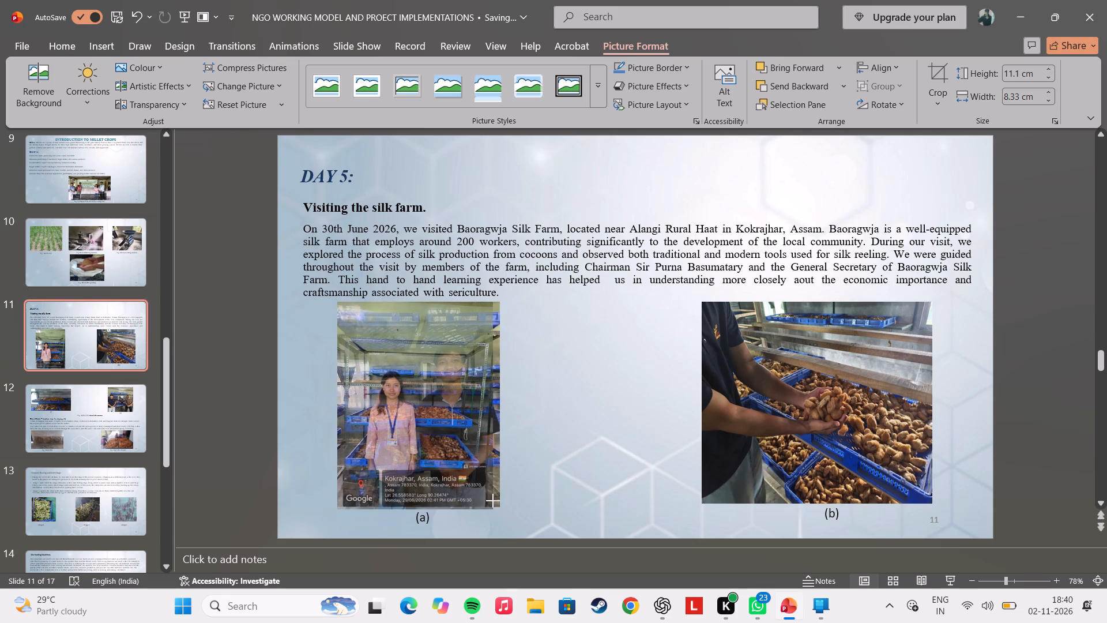
drag(493, 501, 492, 500)
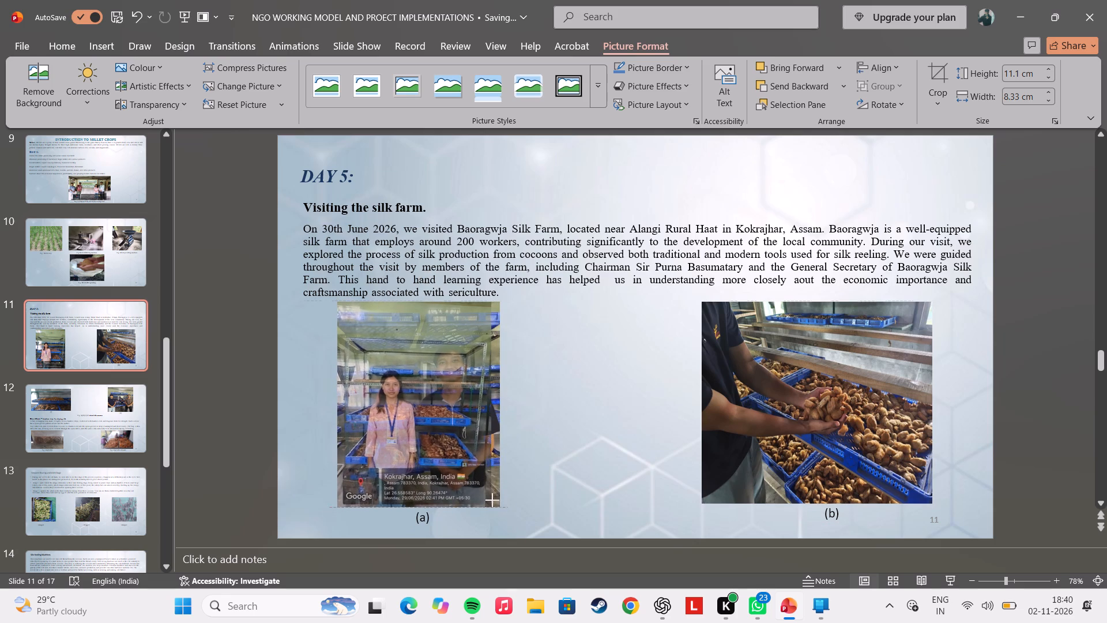
drag(492, 500, 481, 486)
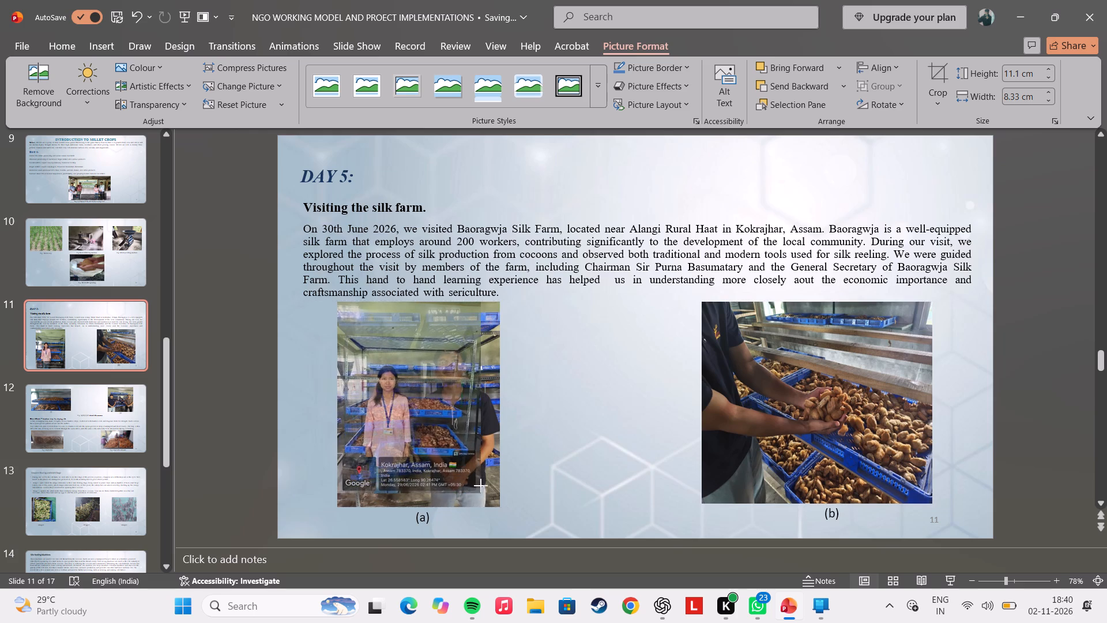
drag(481, 486, 492, 503)
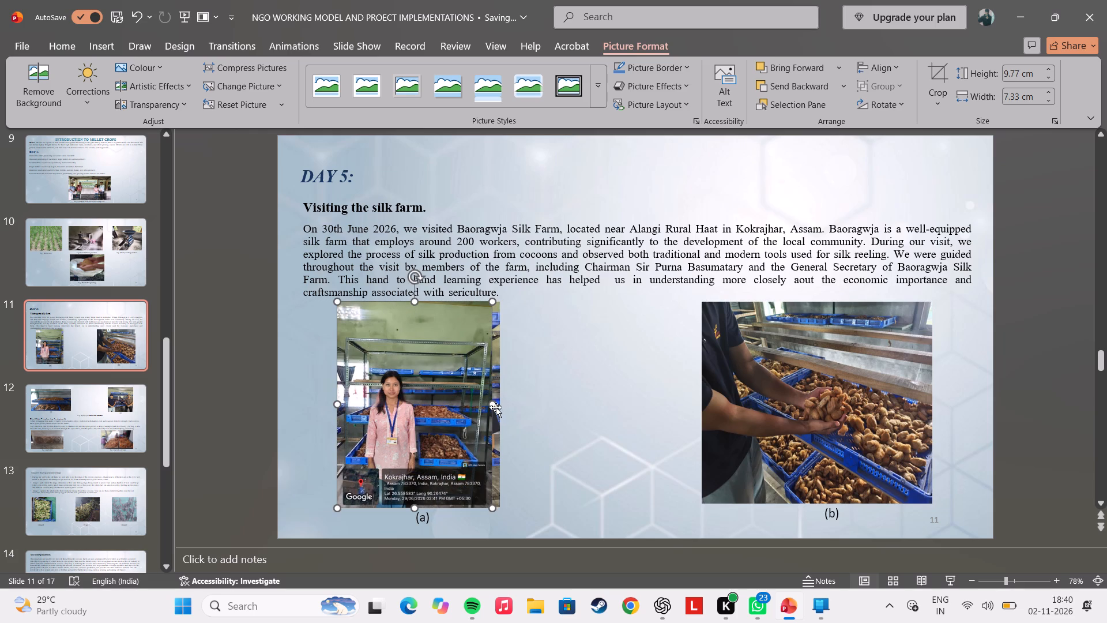
click(495, 407)
click(559, 404)
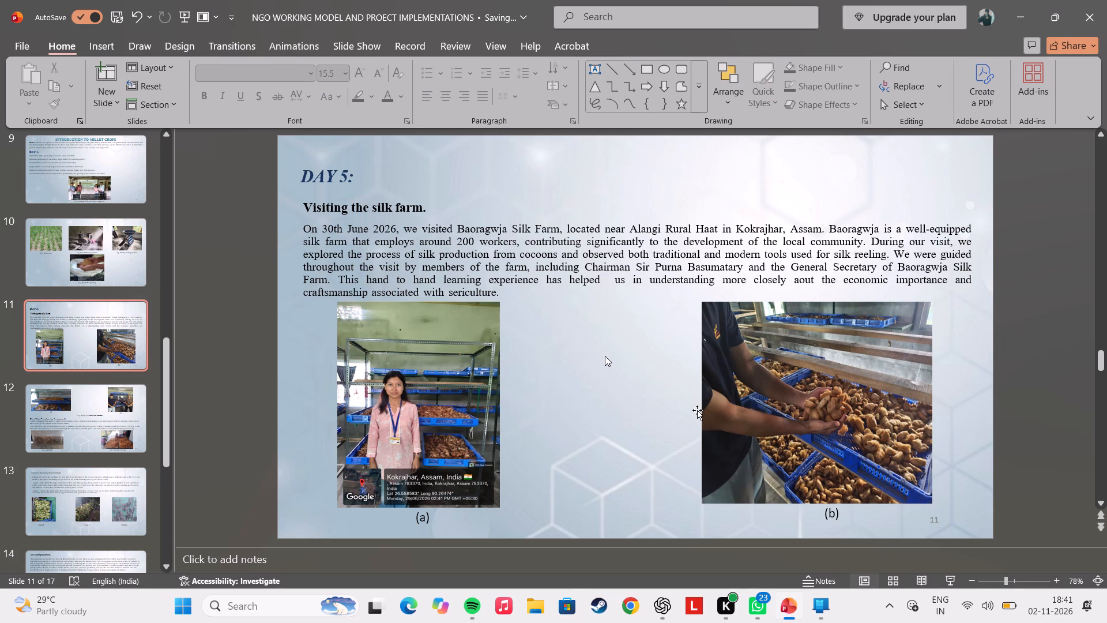
Start inserting another picture on the Day 5 silk farm slide.
click(100, 45)
click(102, 69)
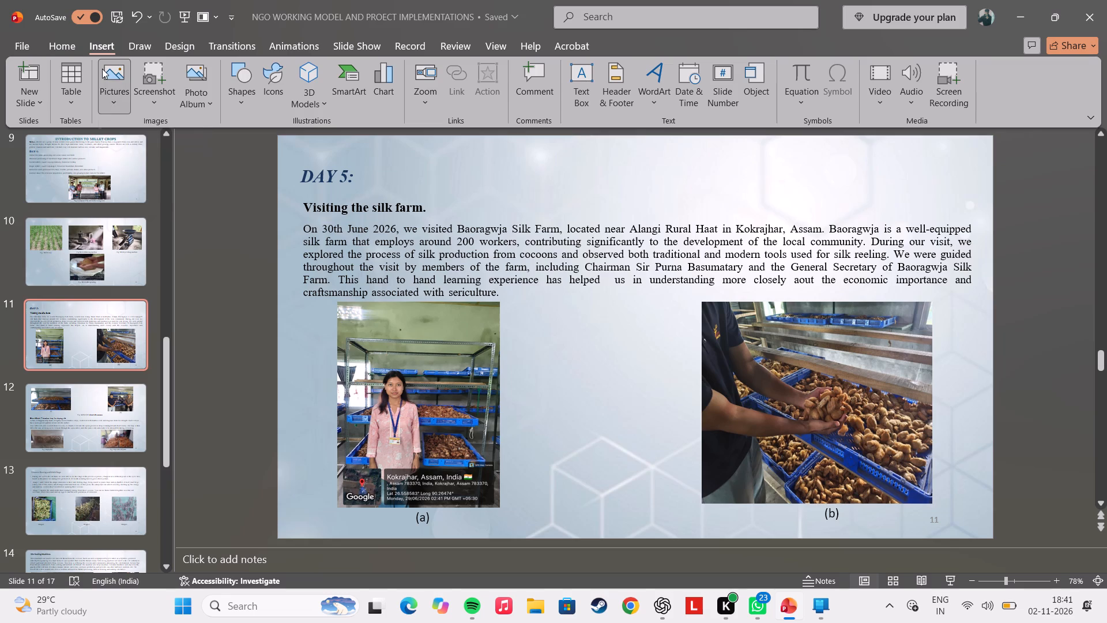
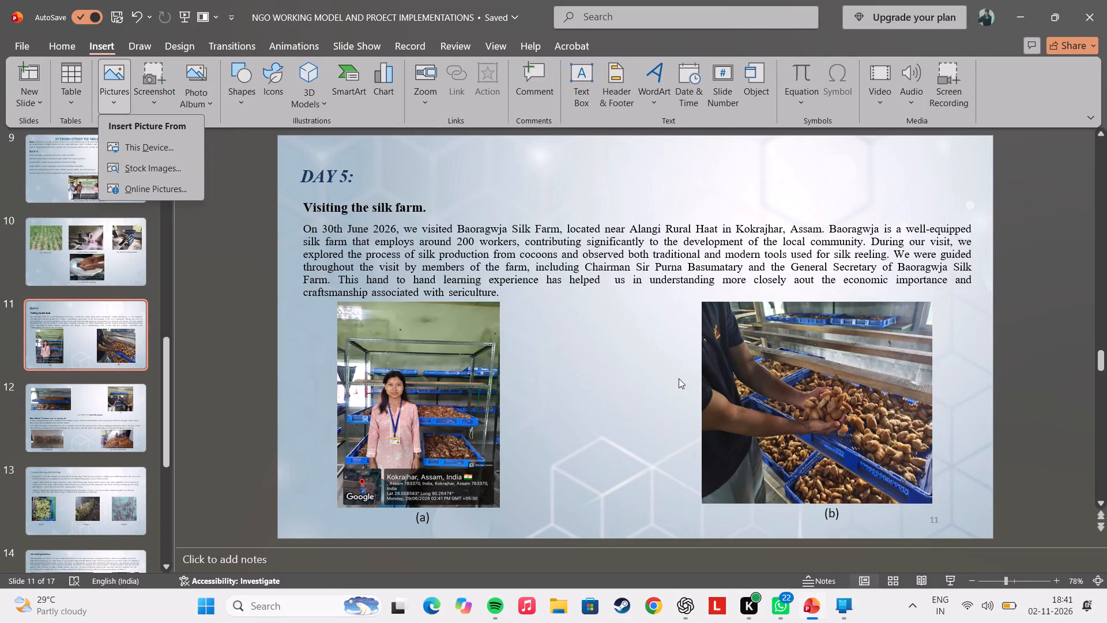
Insert the saved geotagged photo social4 from this device's Downloads folder onto the Day 5 silk farm slide.
click(148, 145)
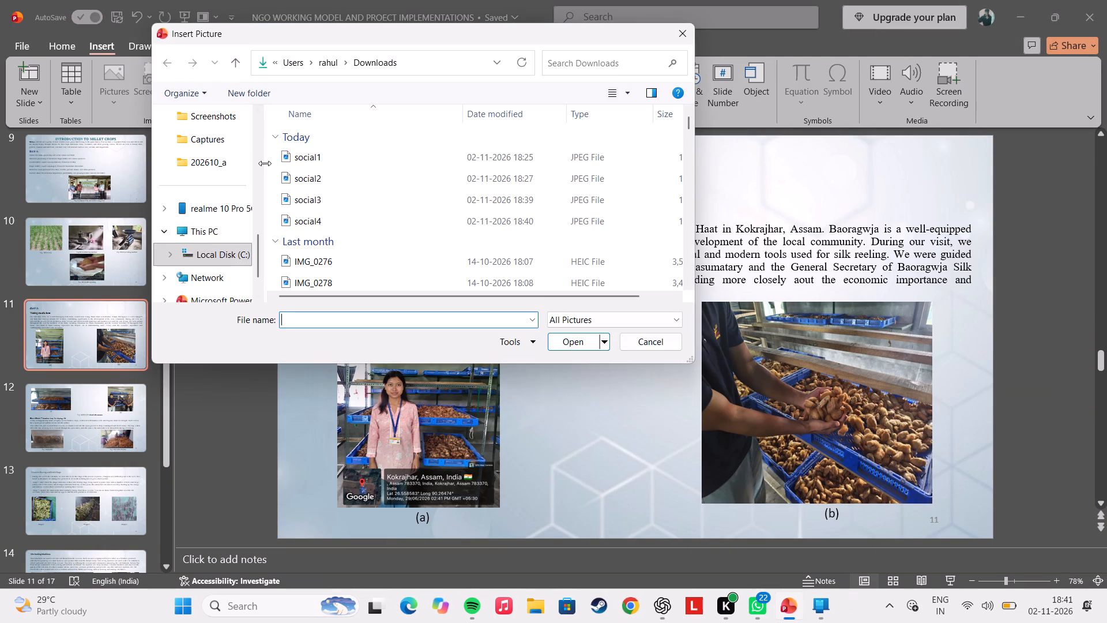
double_click(306, 223)
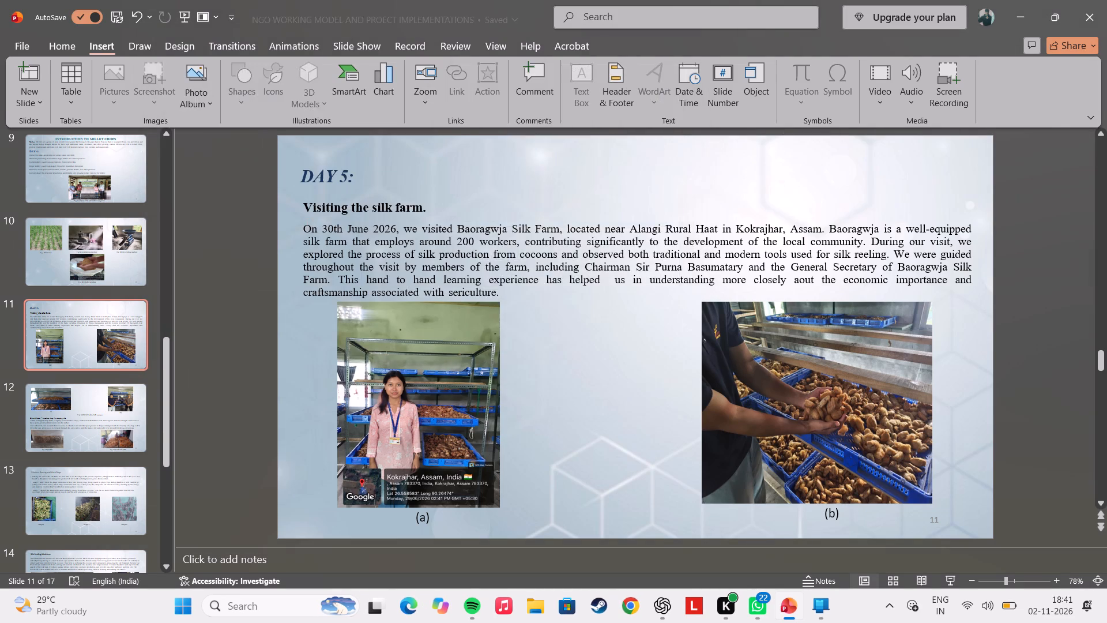
Shrink the inserted cocoon-tray photo proportionally to roughly the size of the photo above (a) and align its upper-left corner with old picture (b).
drag(568, 340, 790, 344)
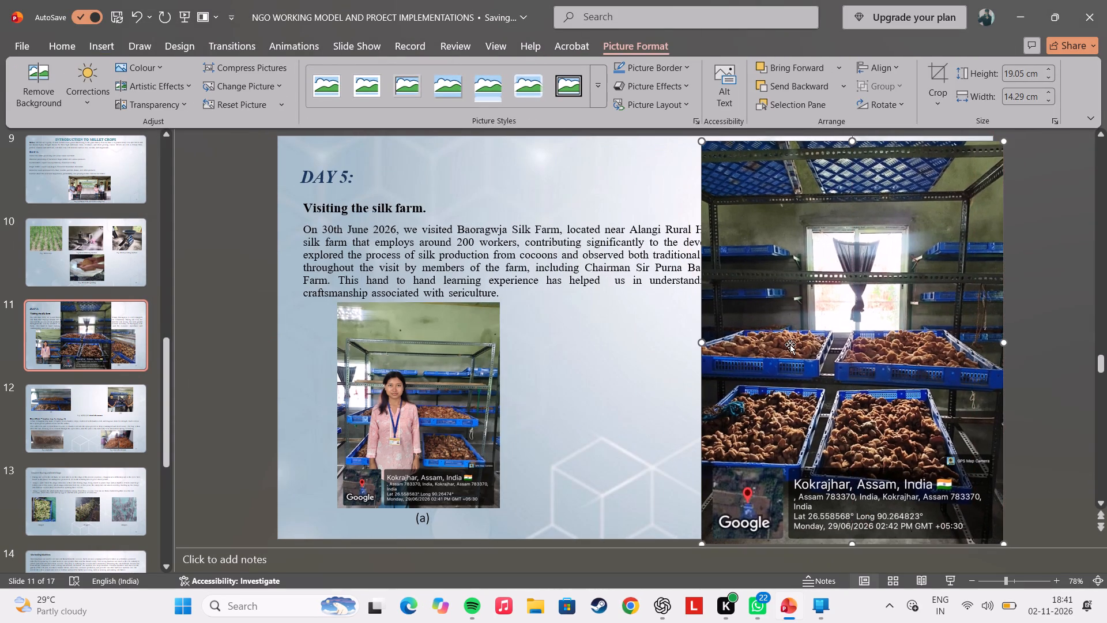
click(698, 135)
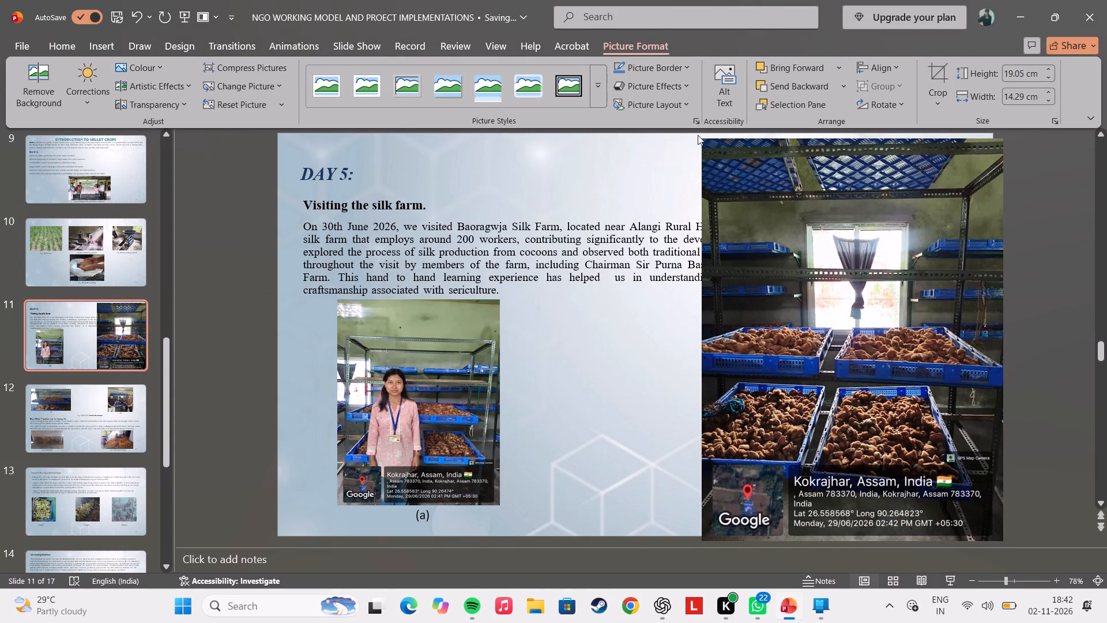
click(746, 187)
drag(705, 138, 721, 192)
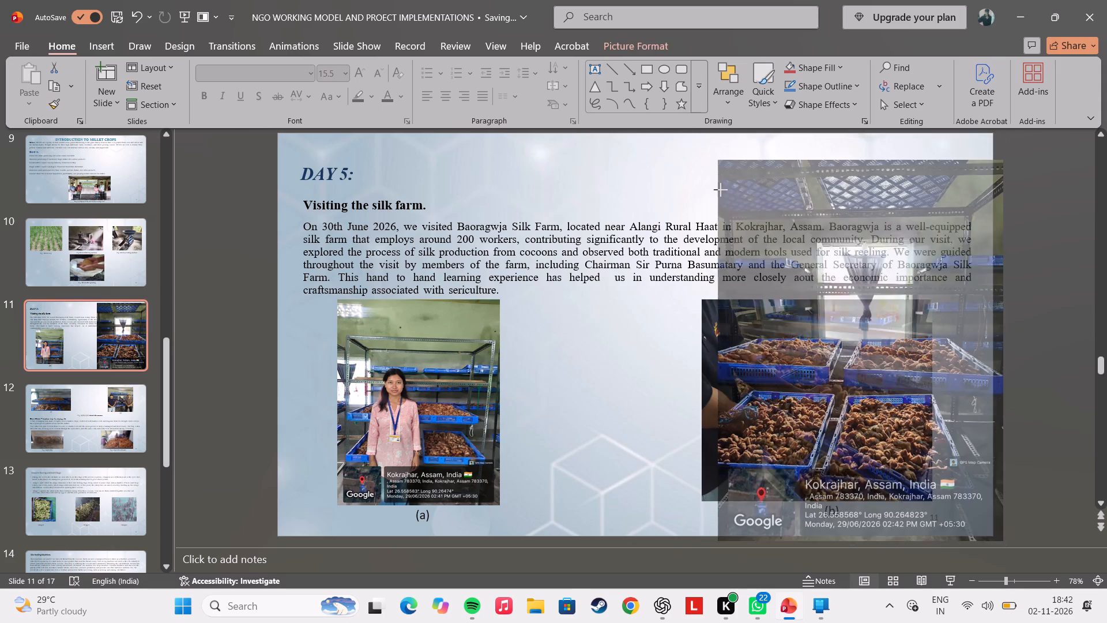
drag(721, 192, 920, 260)
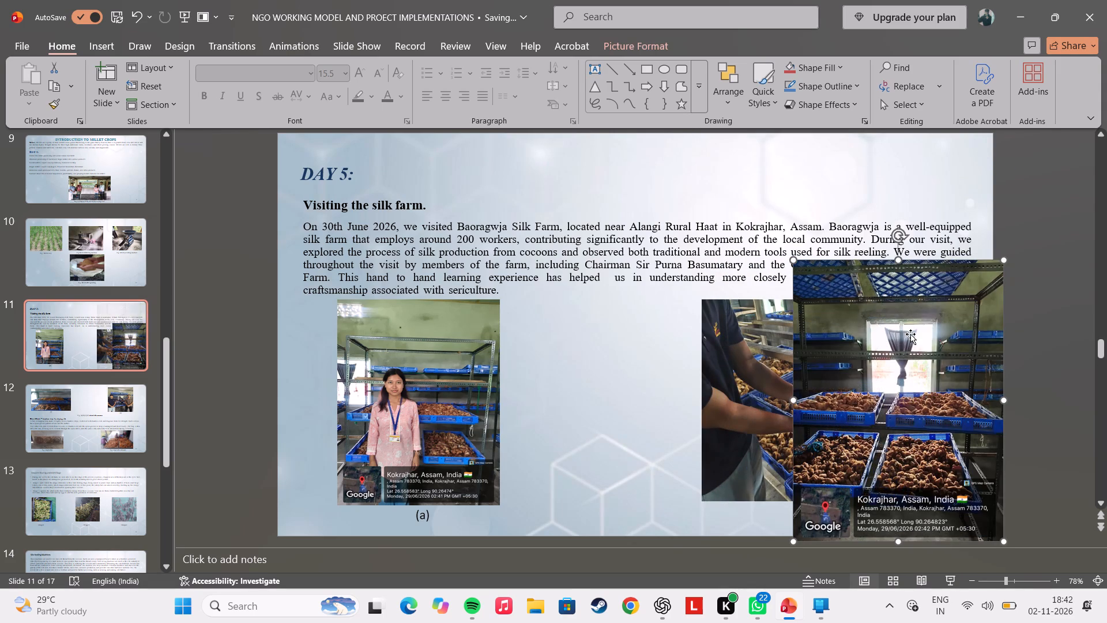
drag(910, 334, 821, 380)
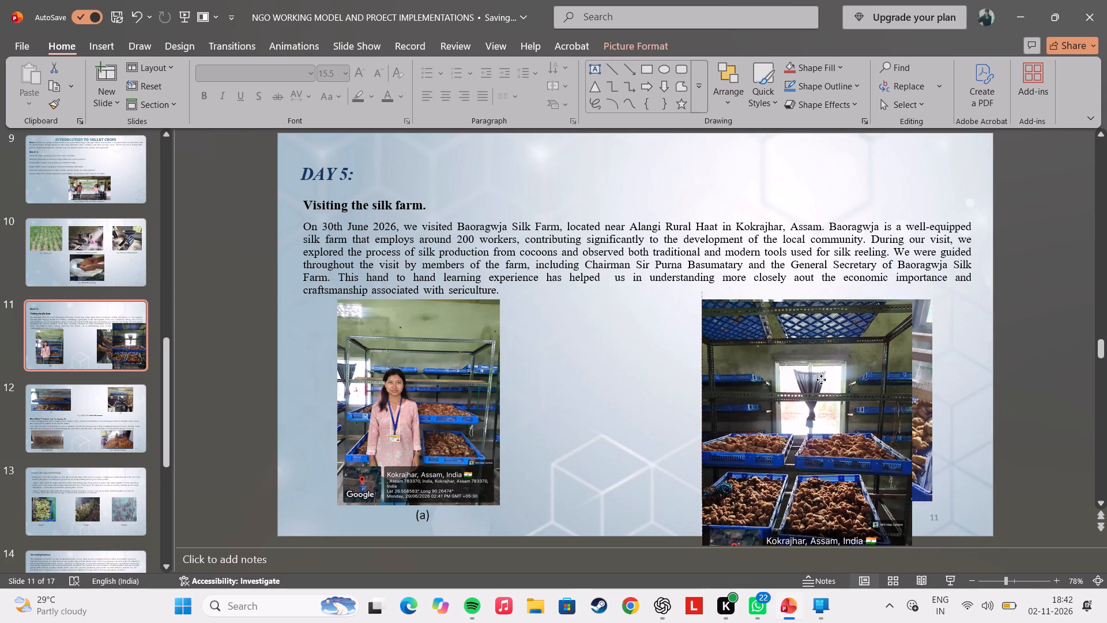
drag(821, 380, 819, 371)
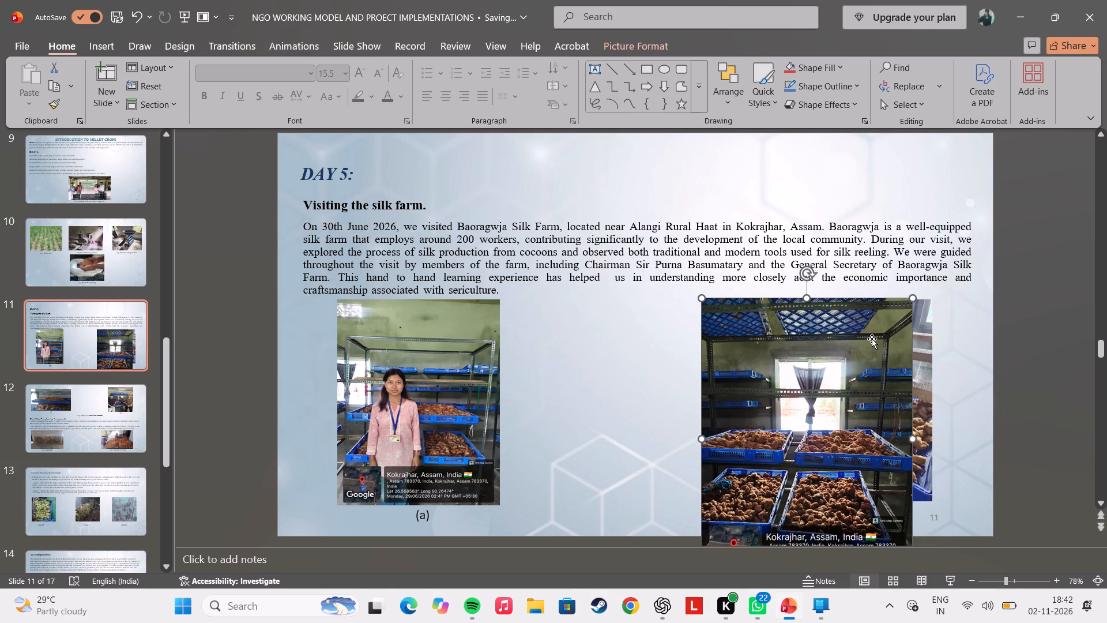
drag(871, 340, 838, 291)
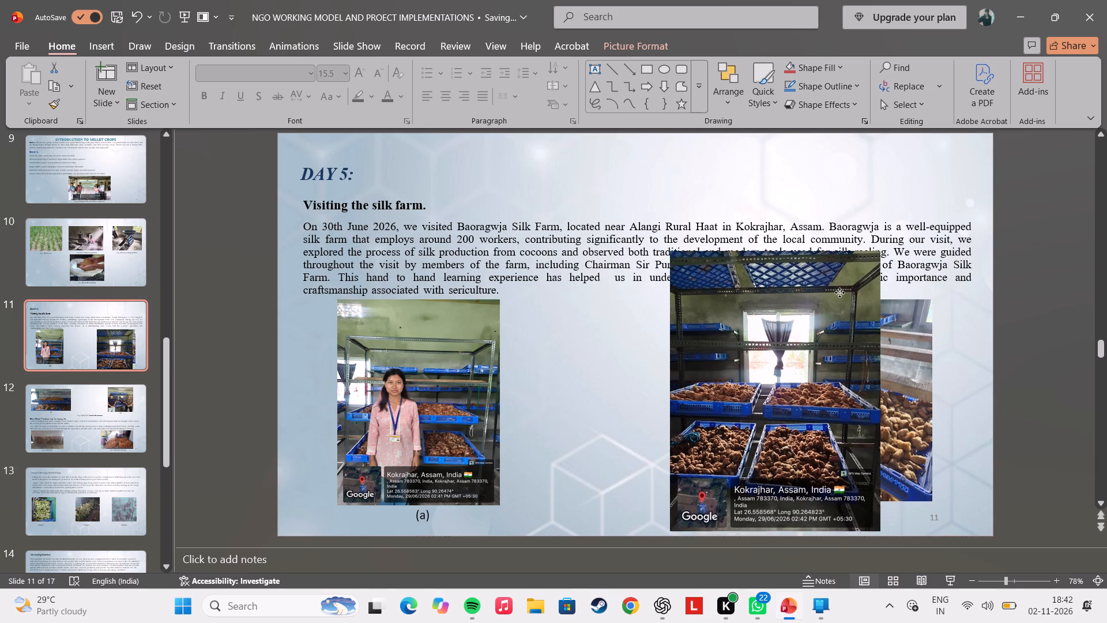
drag(838, 291, 822, 242)
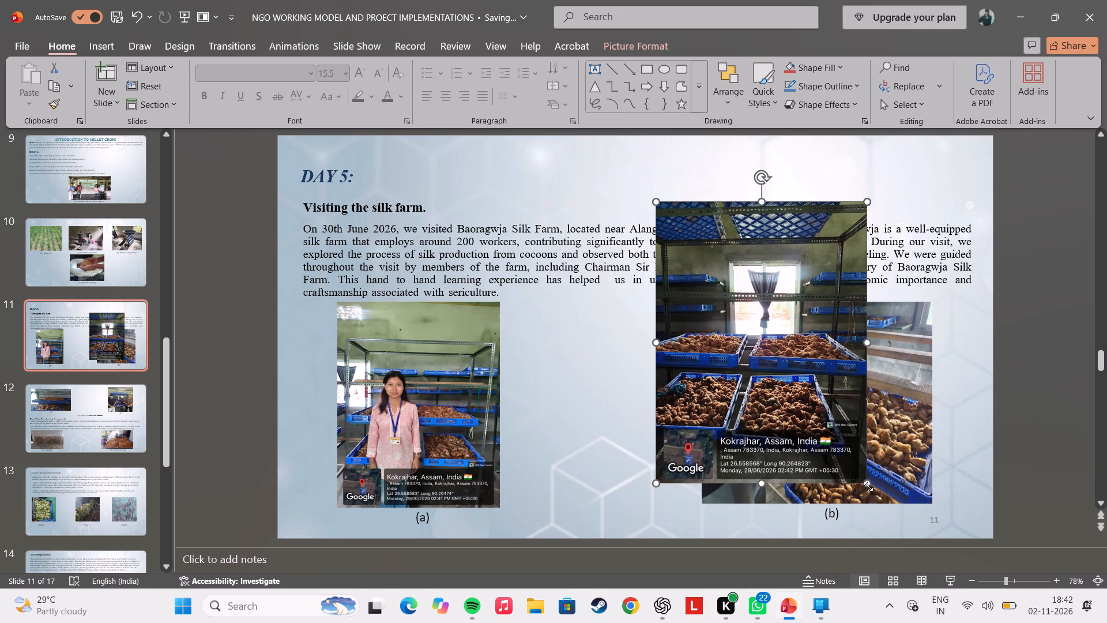
drag(868, 487, 822, 376)
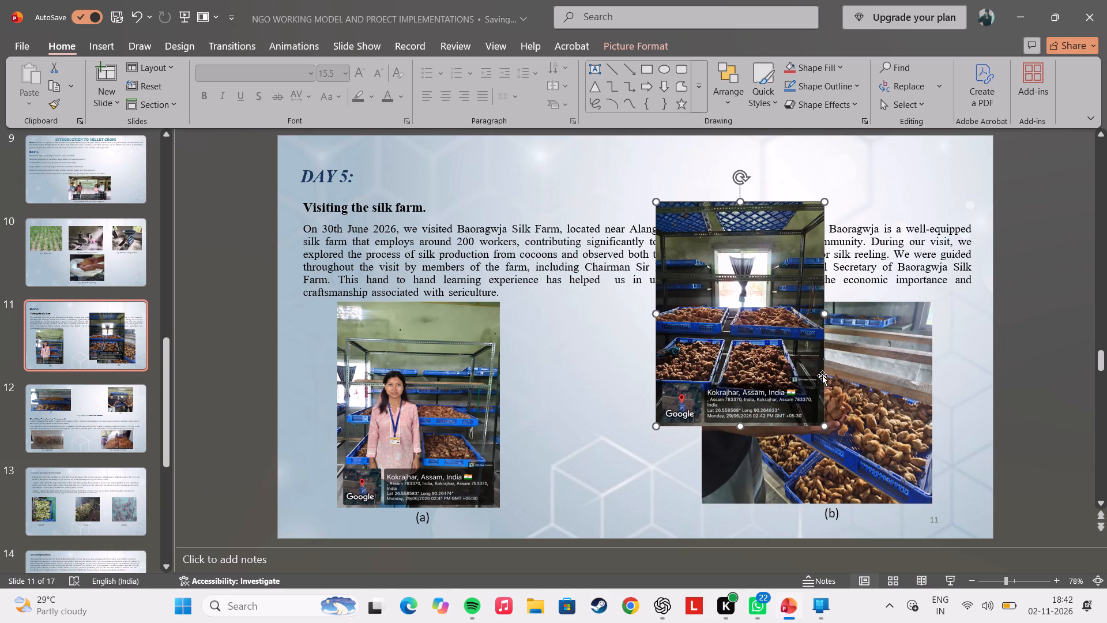
drag(781, 312, 837, 405)
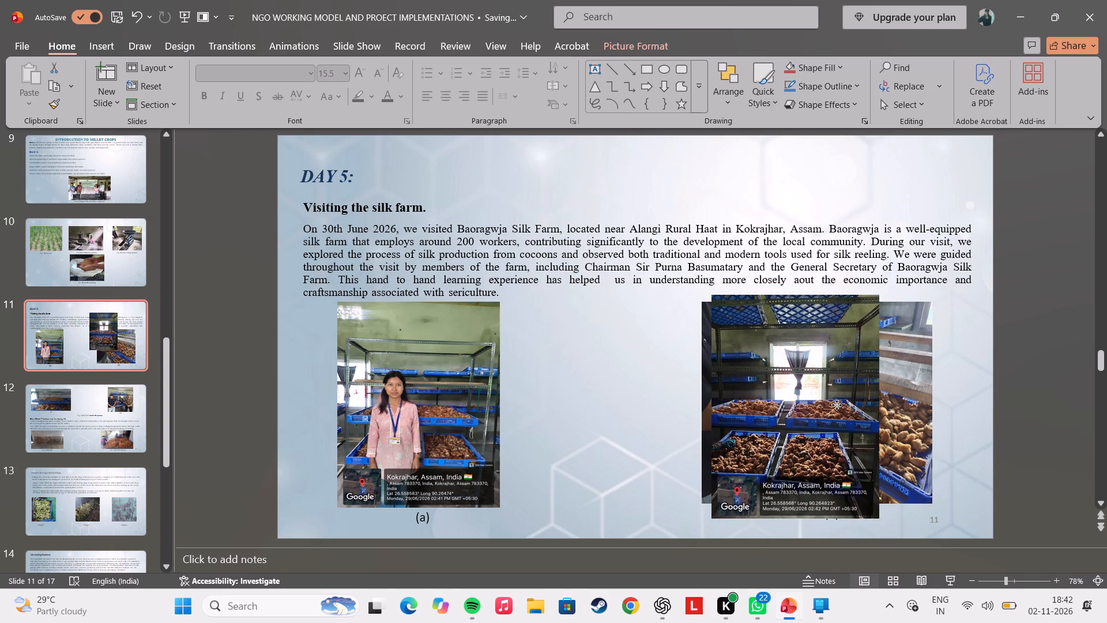
drag(837, 405, 832, 428)
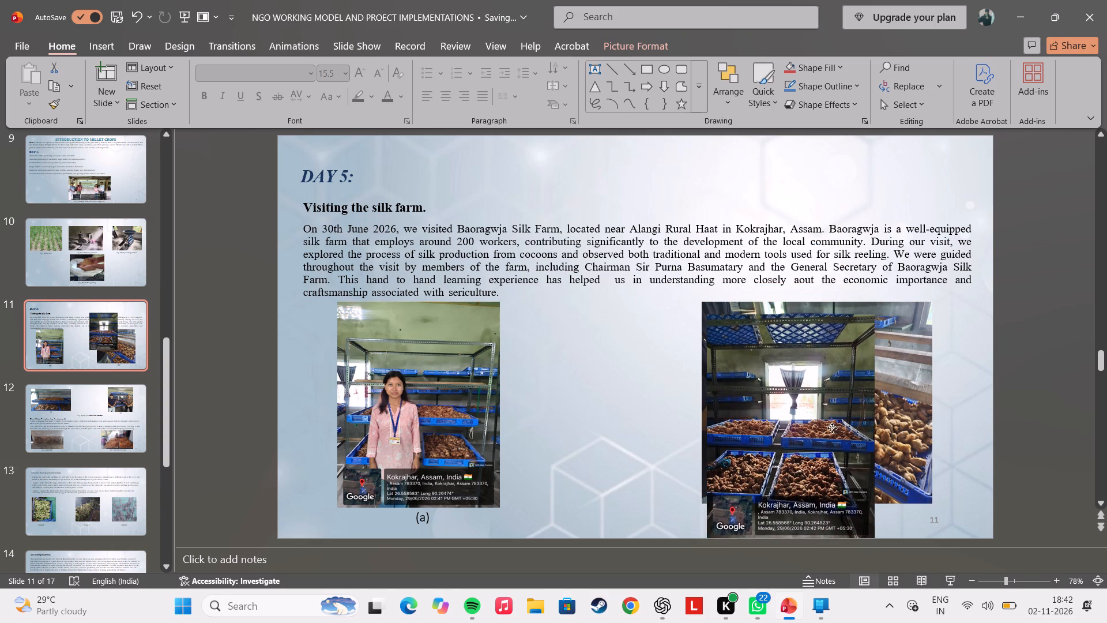
drag(832, 428, 830, 412)
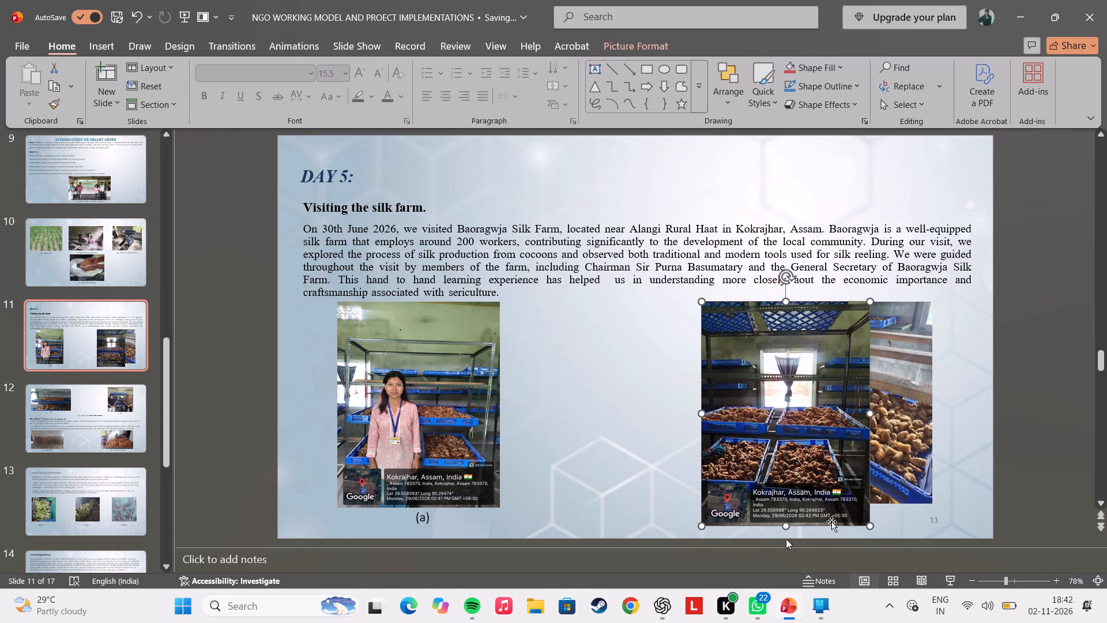
Reduce the cocoon-tray photo's height to end above caption (b) and widen it to cover old picture (b) completely.
drag(784, 528, 786, 494)
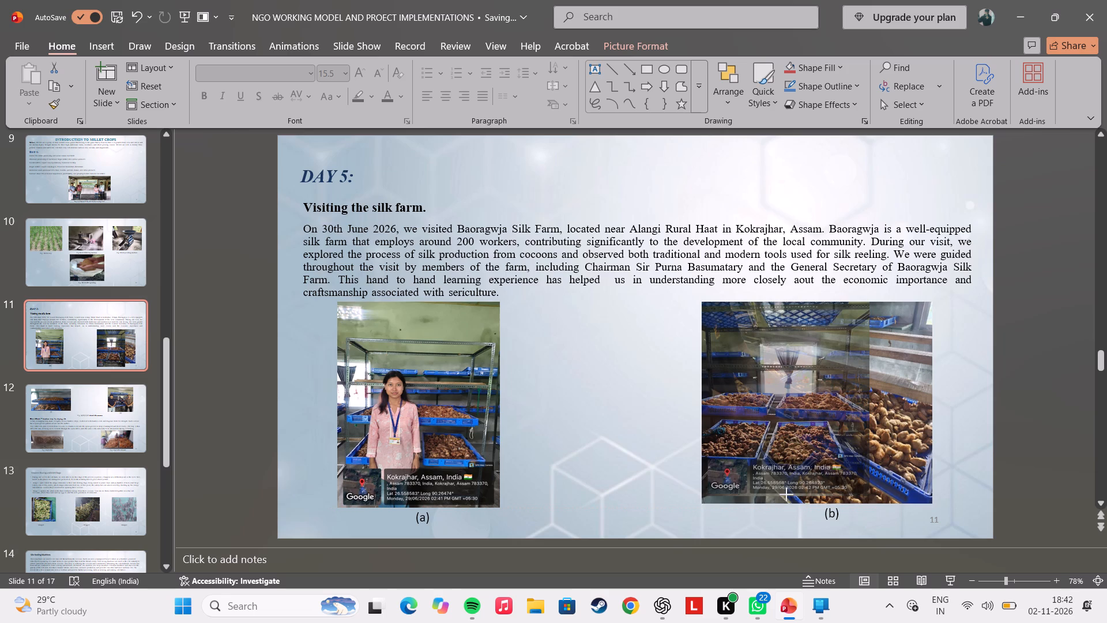
drag(786, 494, 787, 506)
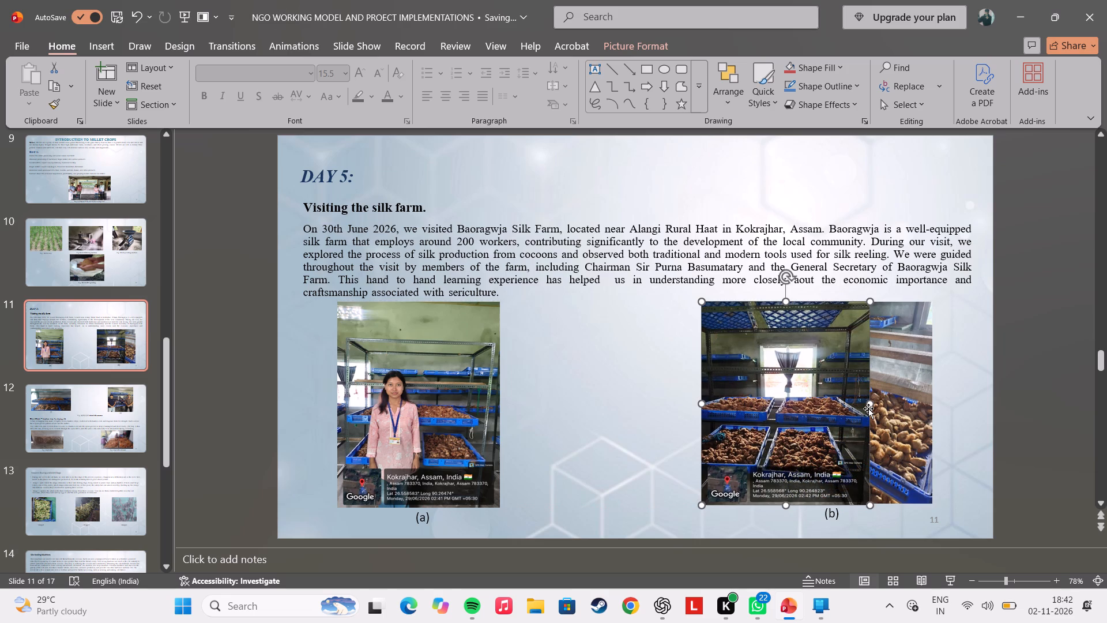
drag(868, 404, 935, 394)
click(957, 389)
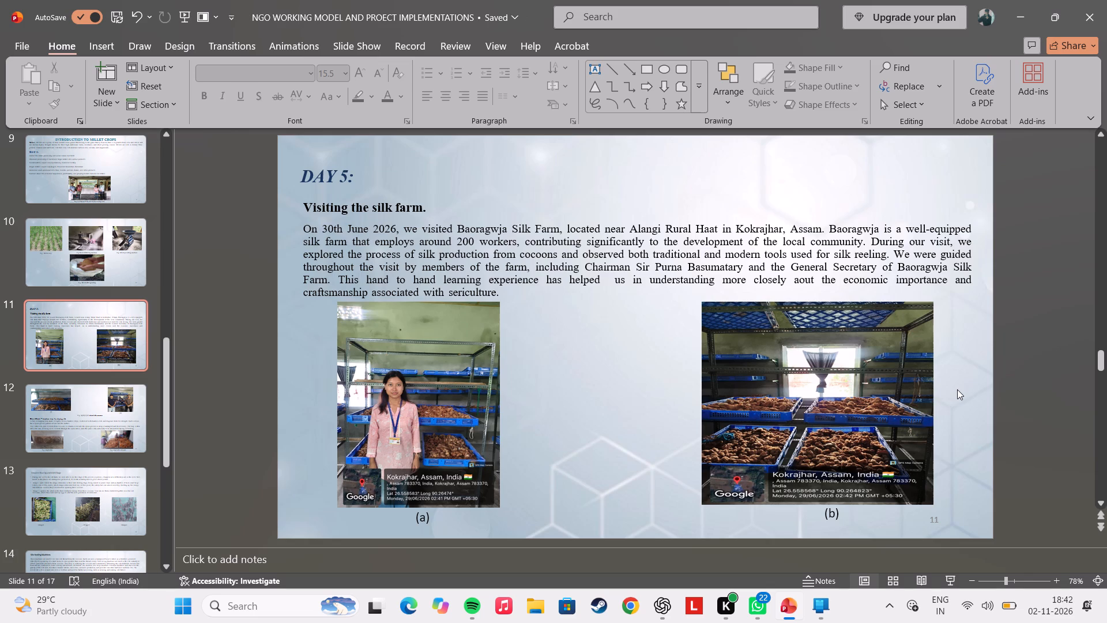
Look through the neighbouring slides, from the Day 6 office work back to the Day 3 rural haat, checking their pictures.
scroll(957, 389, up, 2)
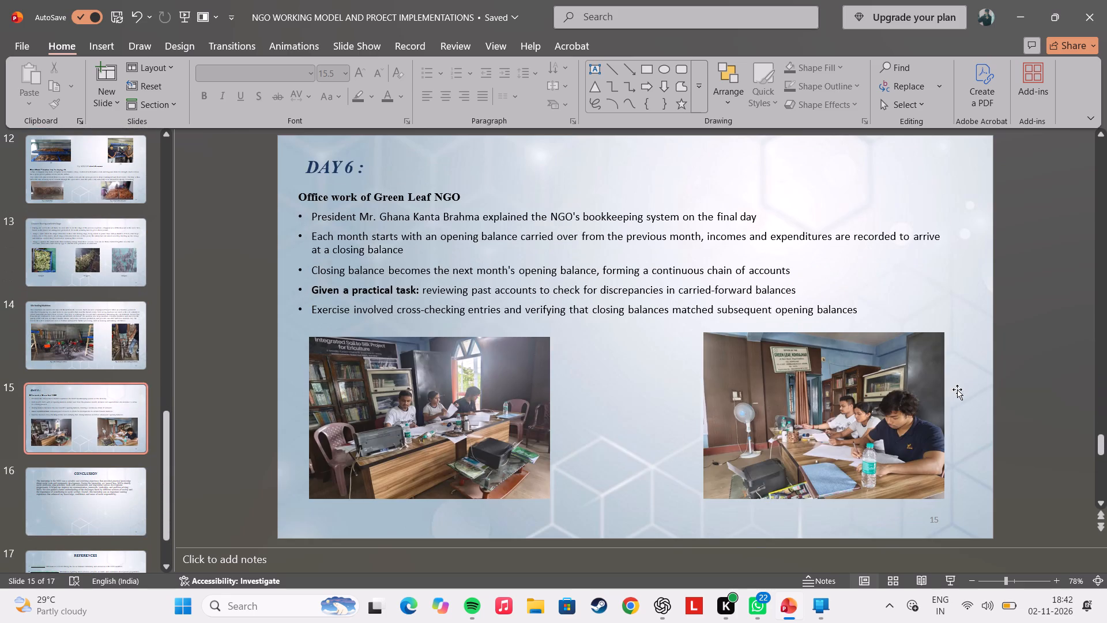
scroll(957, 389, up, 1)
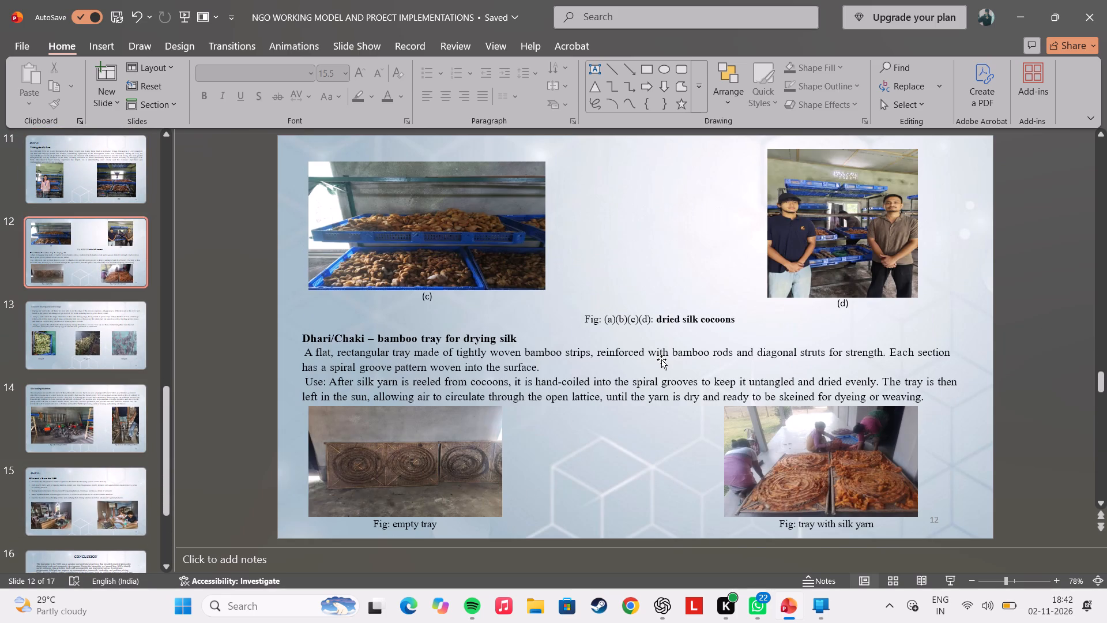
scroll(661, 359, up, 2)
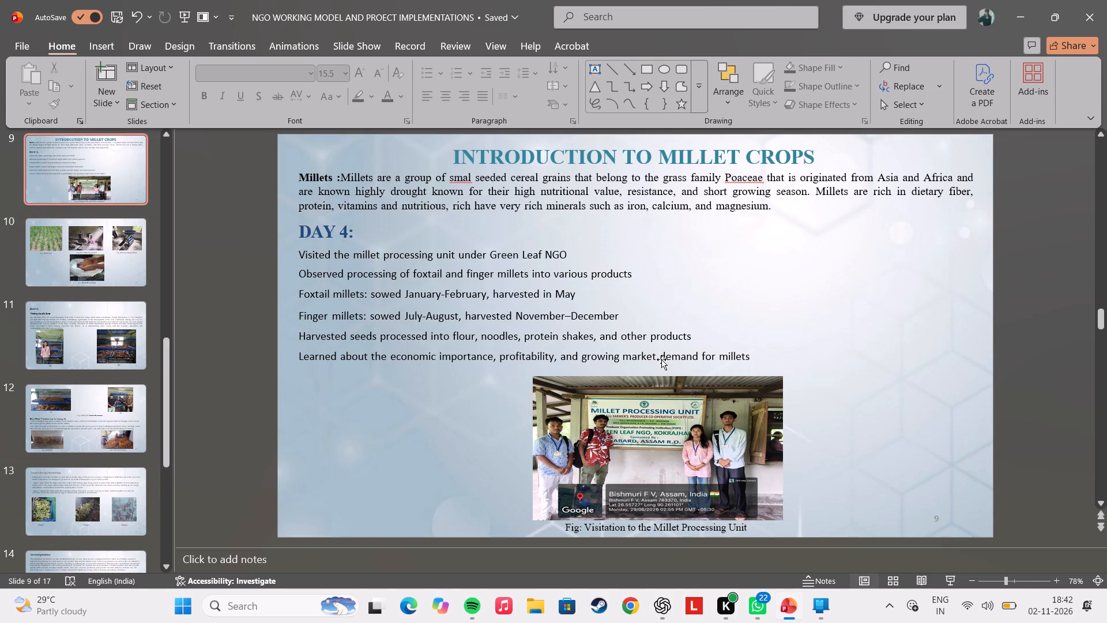
key(Down)
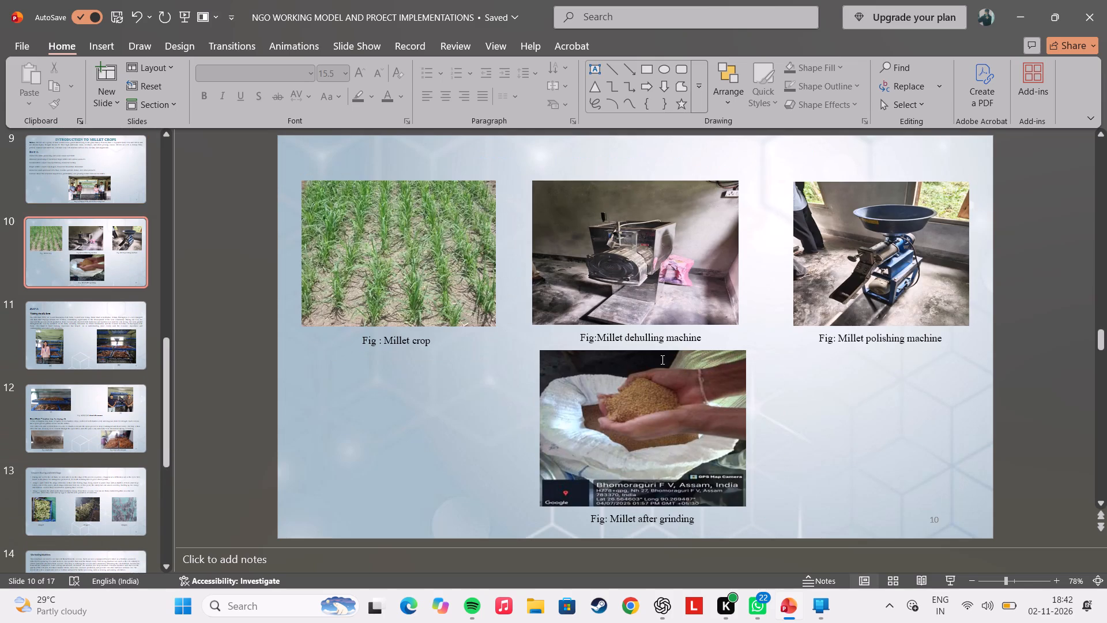
key(Up)
key(Up)
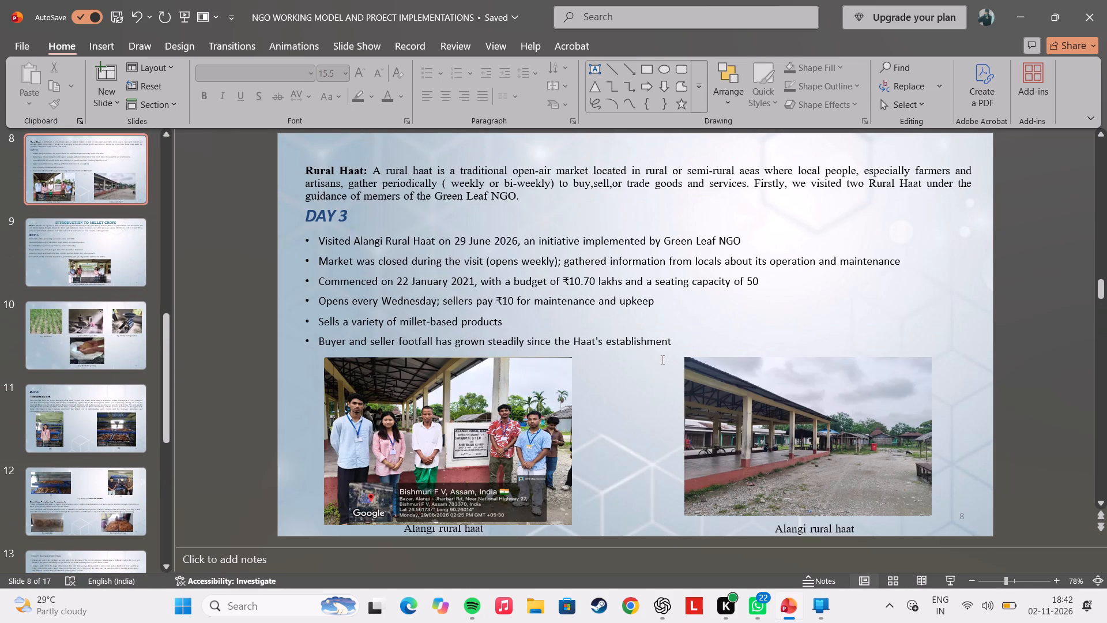
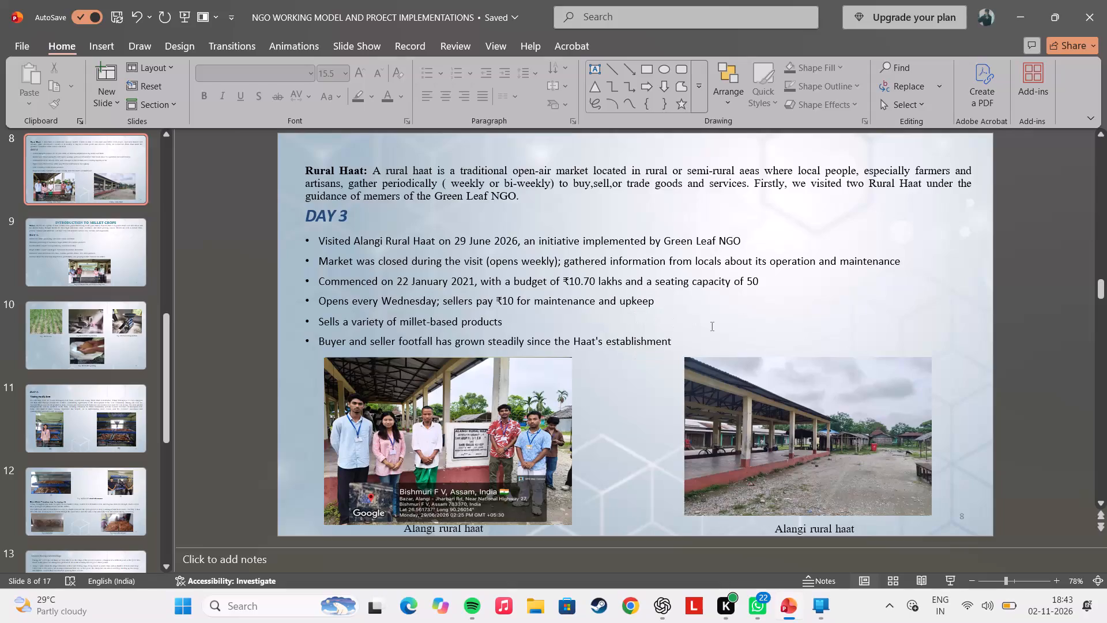
Check the pictures on the Day 4 millet crops slide and the millet crop and machine photo slide after it.
key(Down)
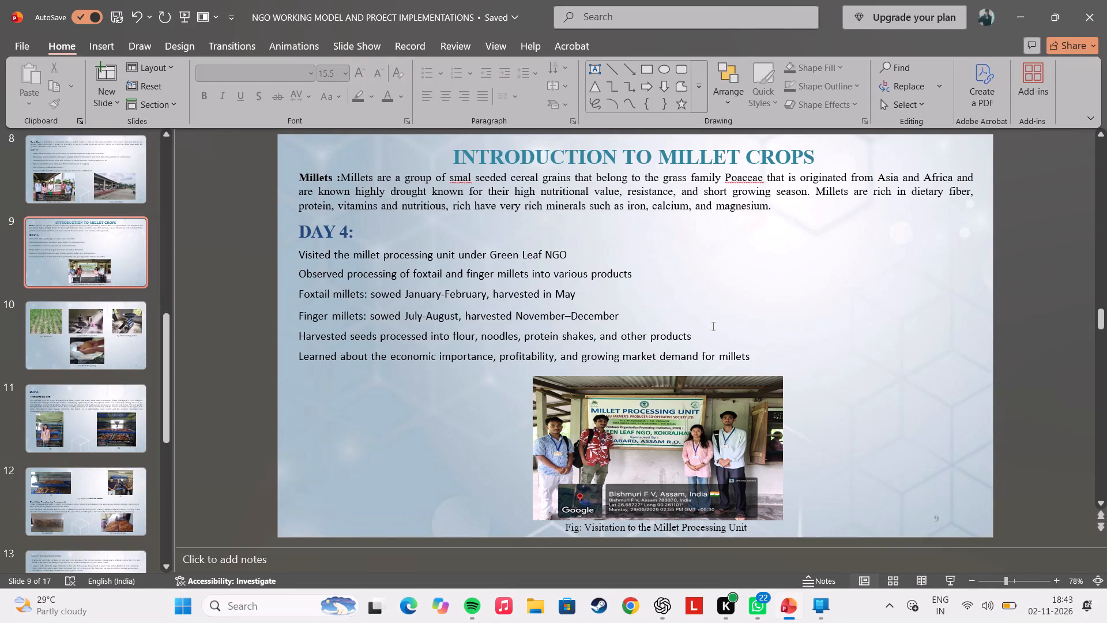
key(Down)
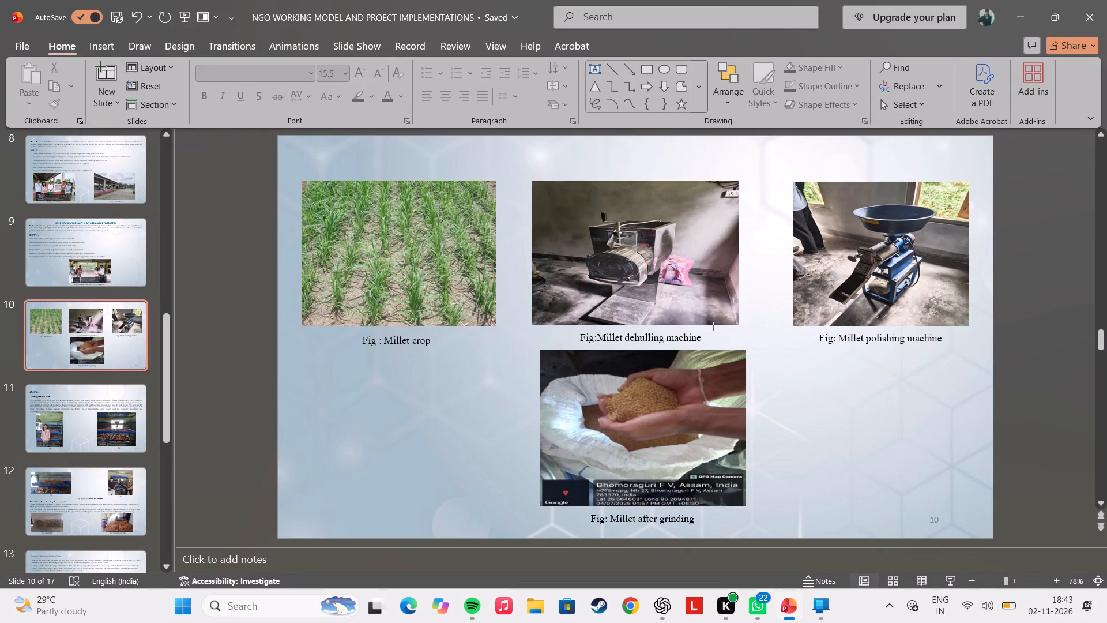
key(Up)
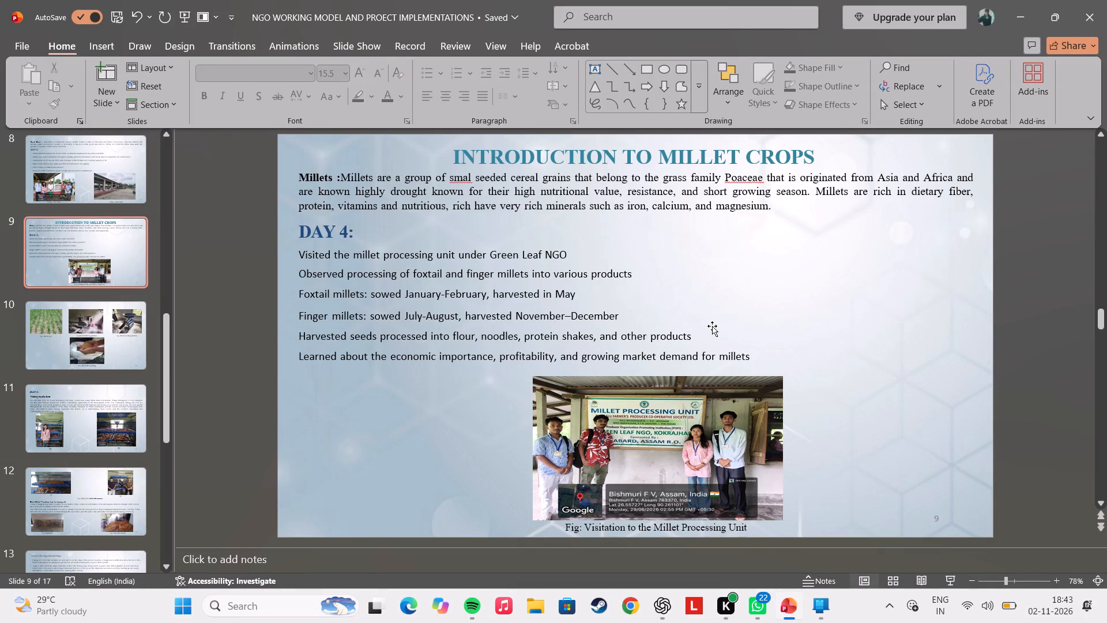
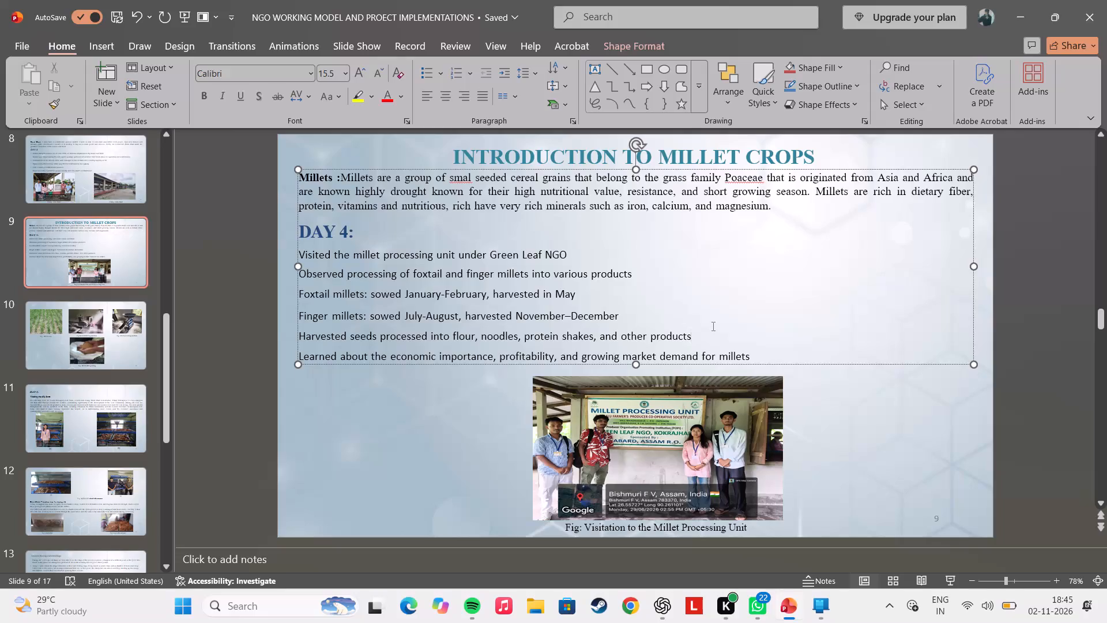
Review the pictures on the Day 4 millet slides, the Day 5 silk farm slide and the slides after it.
key(Down)
click(905, 426)
key(Down)
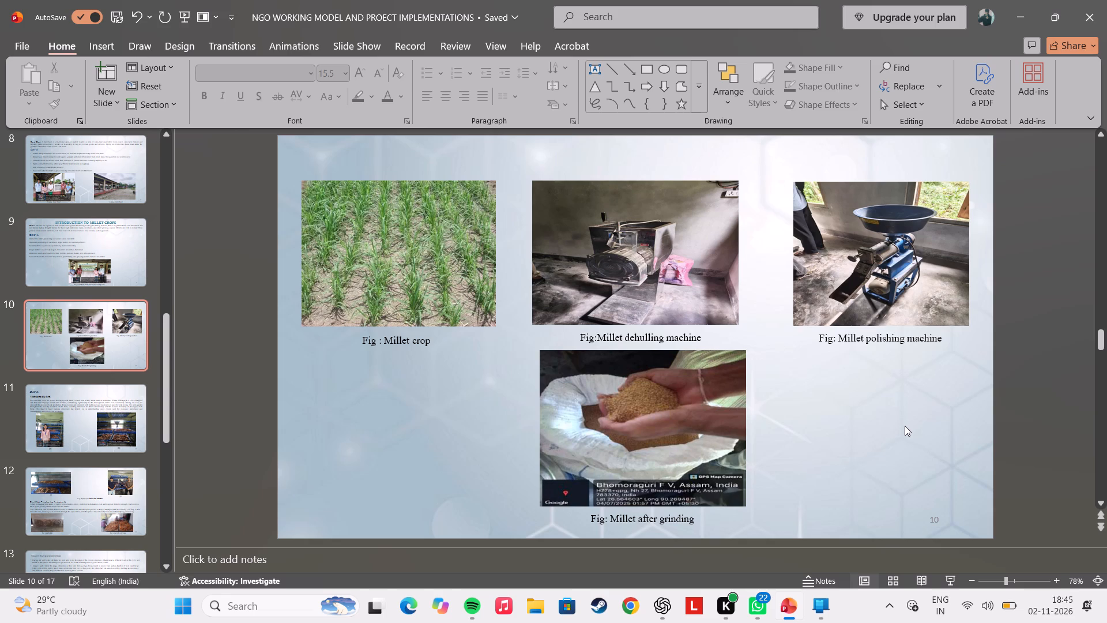
key(Up)
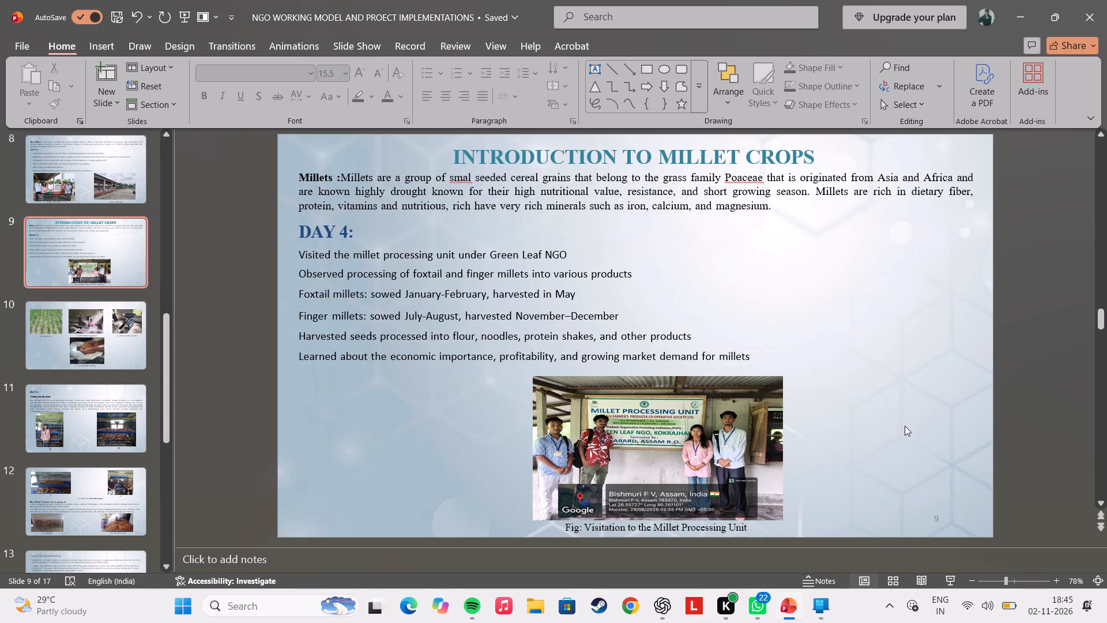
key(Down)
key(Down)
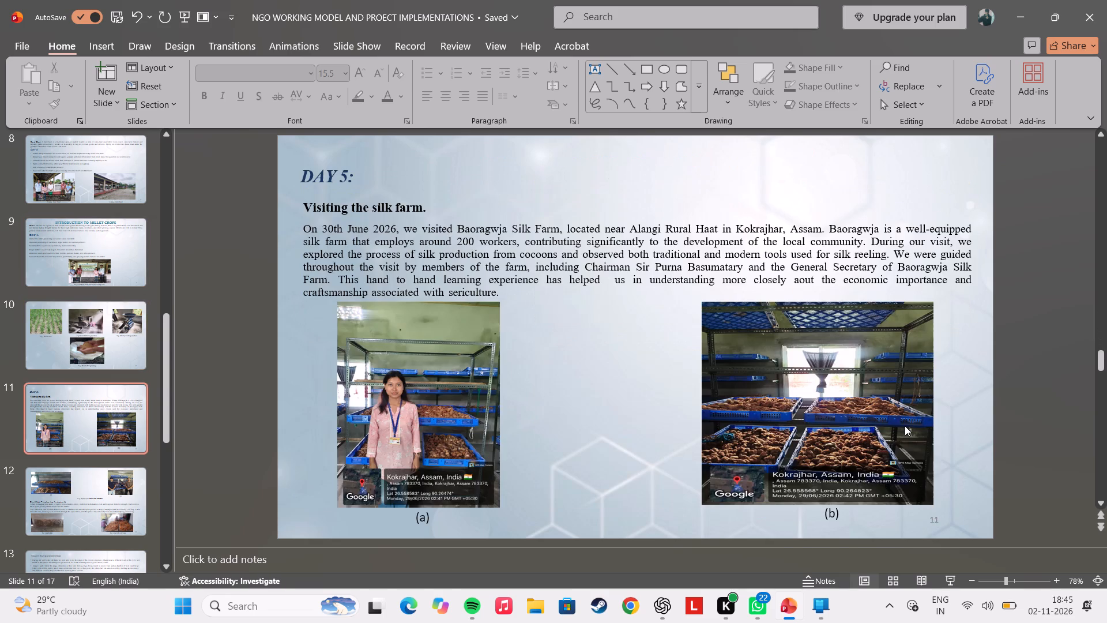
key(Down)
key(Down)
key(Up)
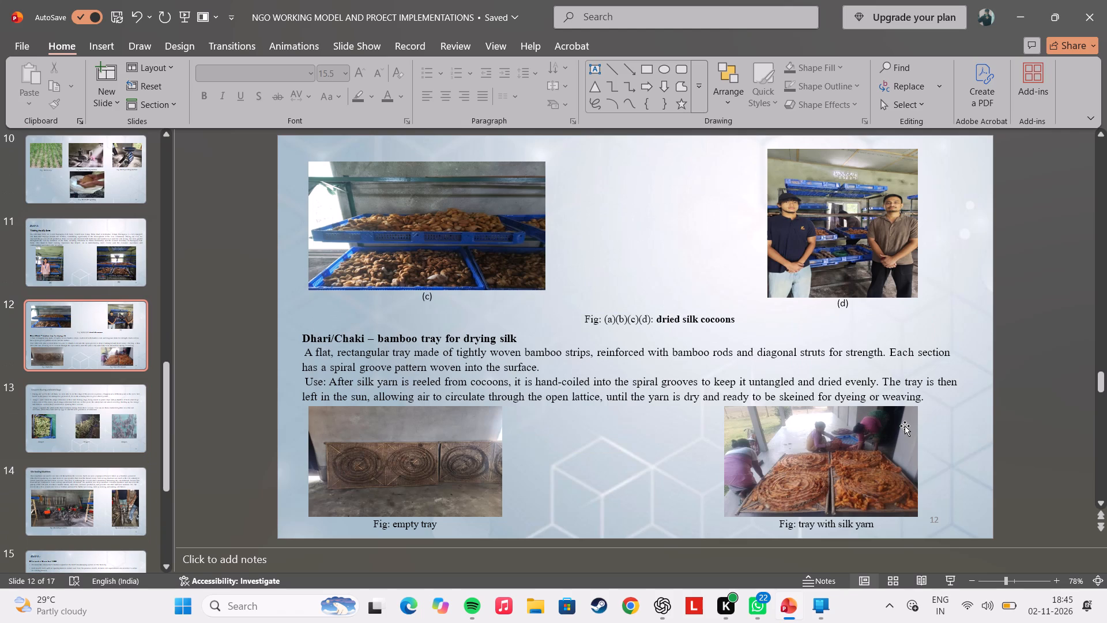
key(Up)
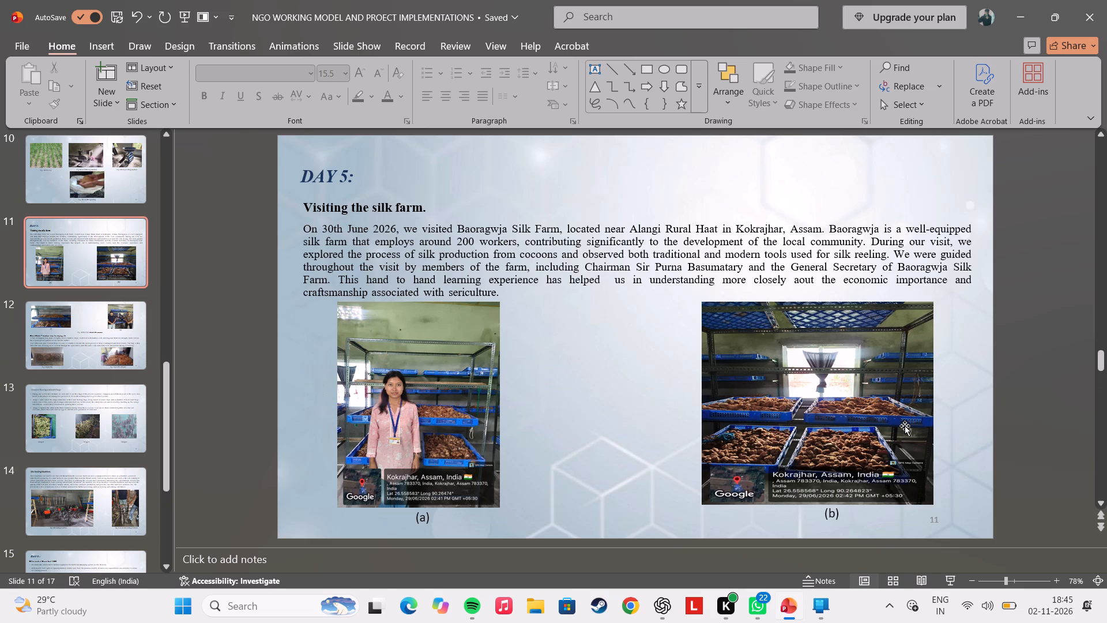
Delete photo (d) of the two people standing by the cocoon racks from slide 12.
key(Down)
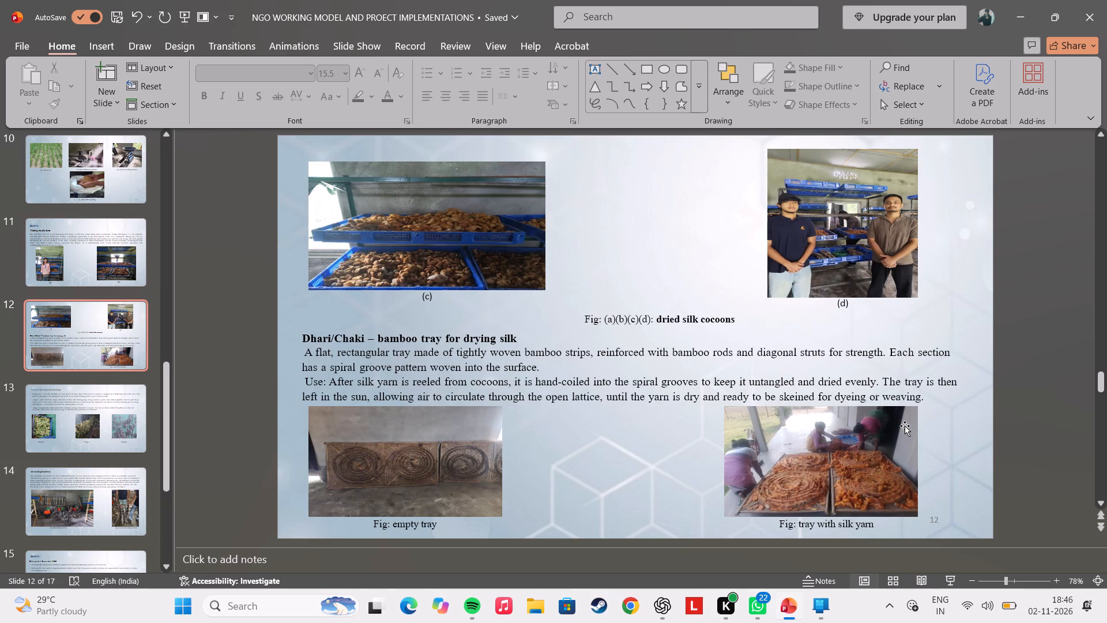
click(876, 272)
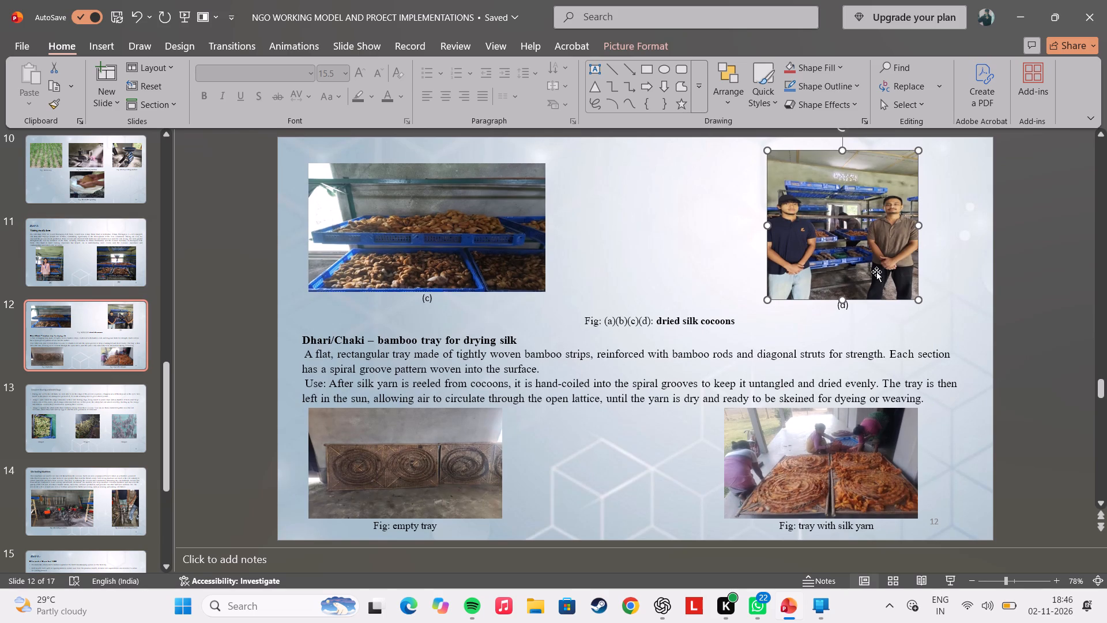
key(Delete)
Remove the leftover "(d)" label beneath the deleted photo on slide 12.
click(851, 309)
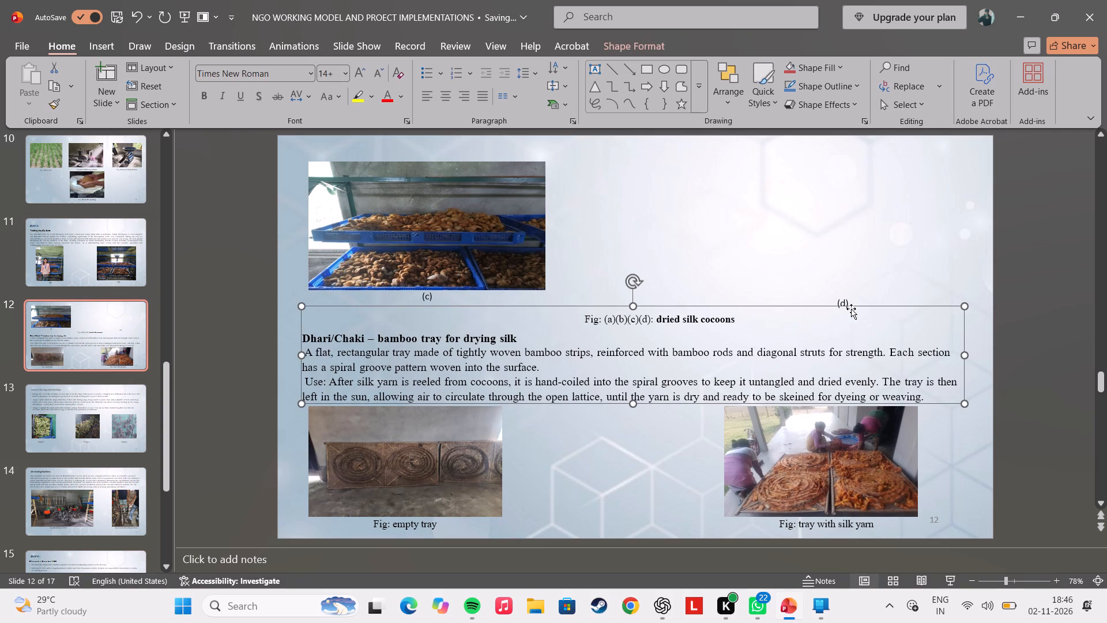
click(850, 287)
click(845, 297)
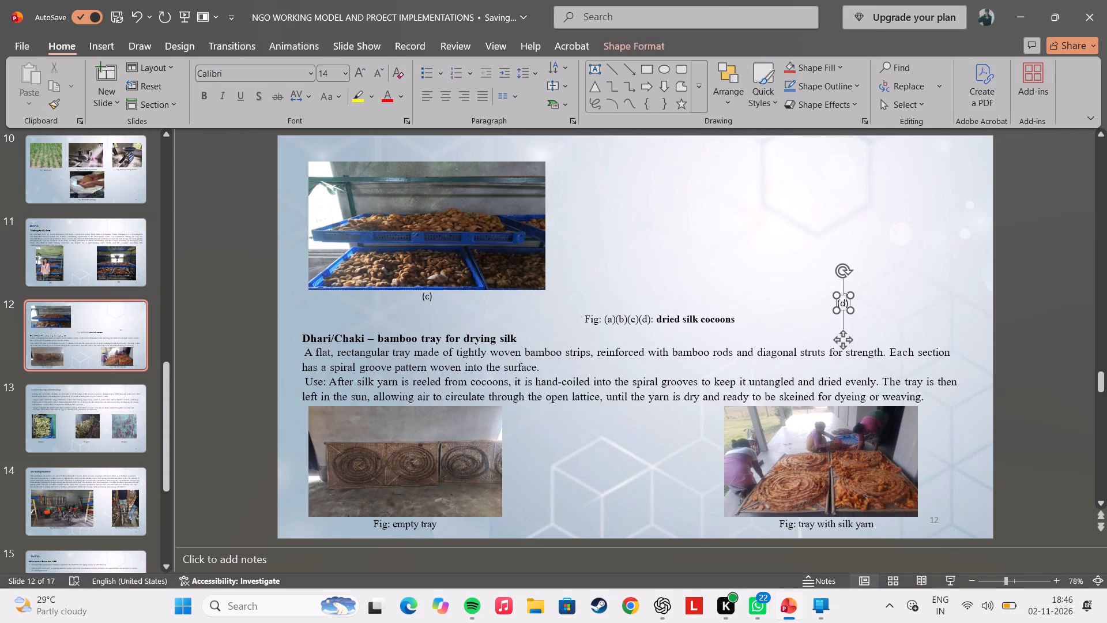
key(Delete)
key(Delete)
key(Delete)
key(Delete)
key(Delete)
key(Delete)
key(BackSpace)
key(BackSpace)
click(778, 238)
Remove "(d)" from the dried silk cocoons caption so it reads "Fig: (a)(b)(c): dried silk cocoons".
click(765, 326)
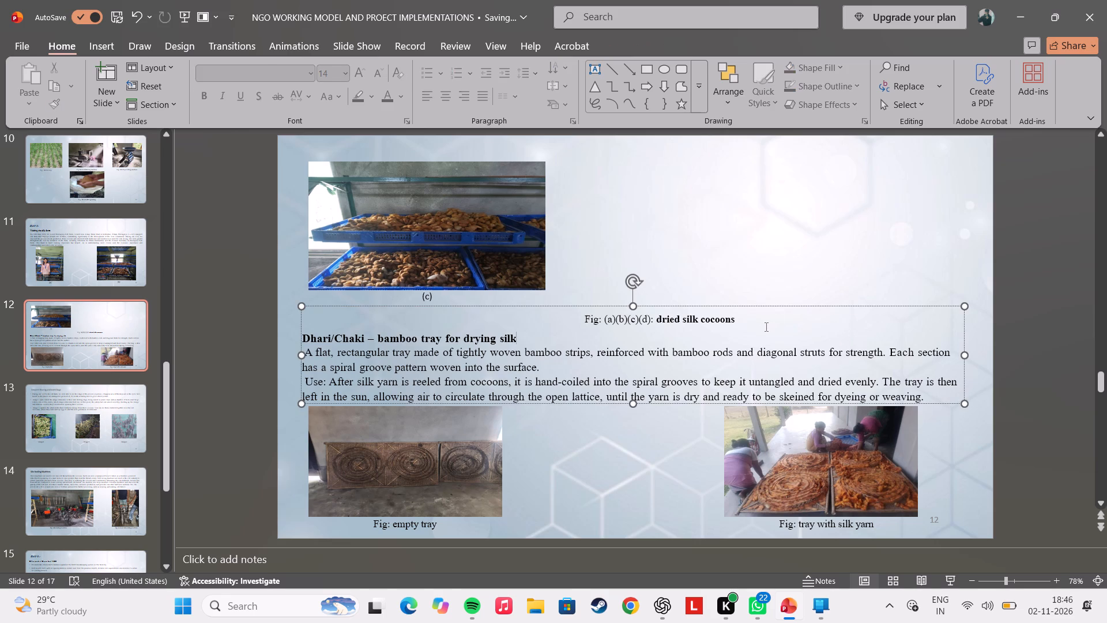
click(648, 321)
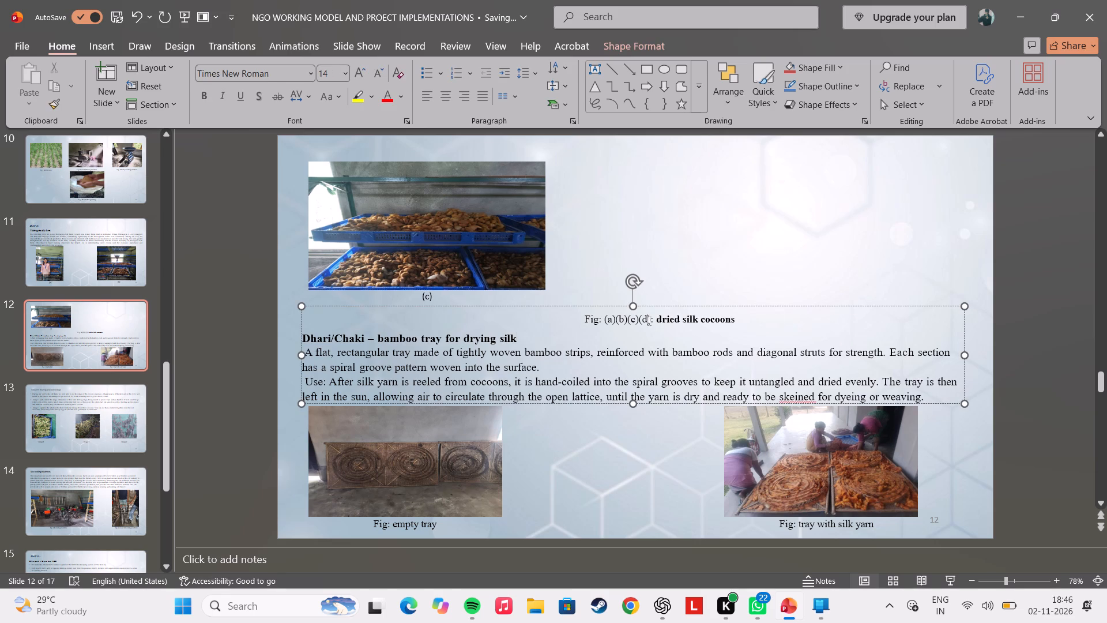
key(Right)
key(BackSpace)
key(BackSpace)
key(BackSpace)
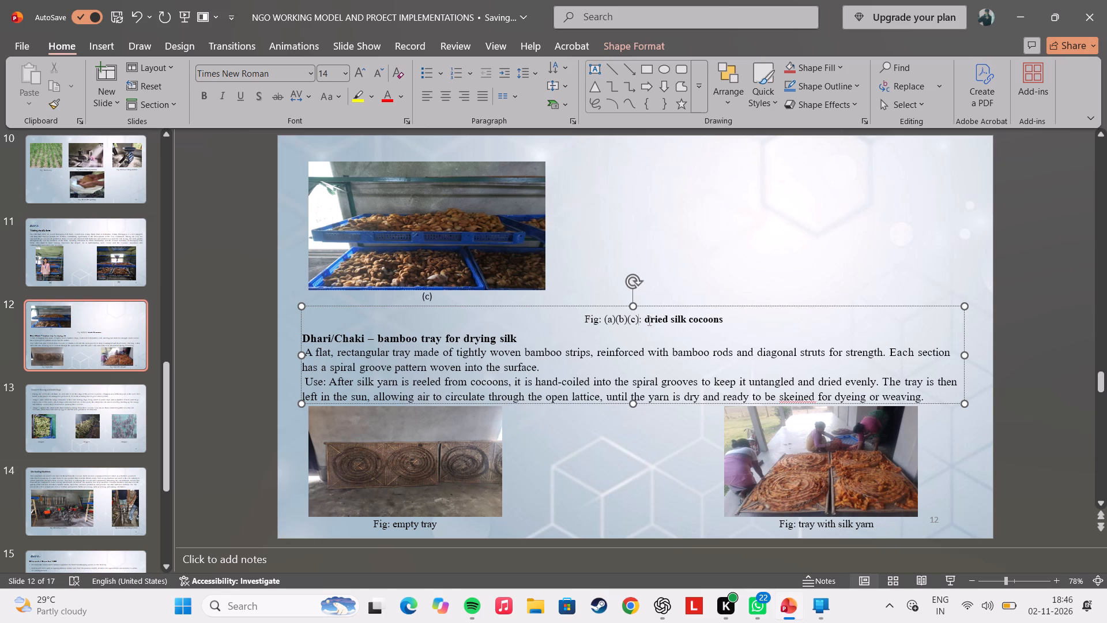
click(682, 173)
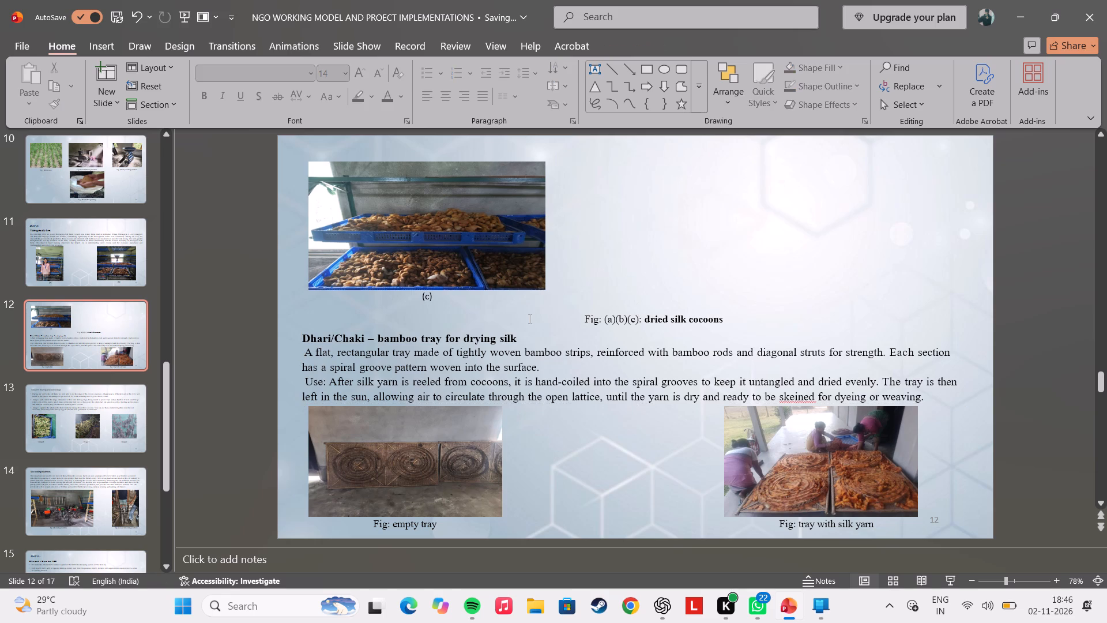
Delete both office work photos from the Day 6 slide.
scroll(527, 319, down, 2)
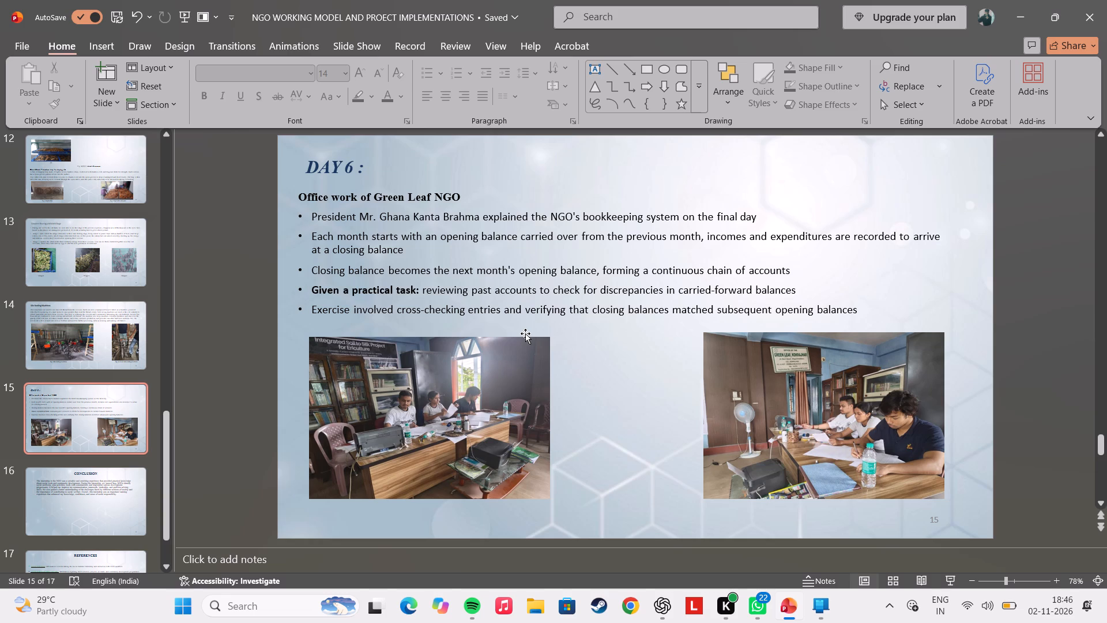
click(500, 341)
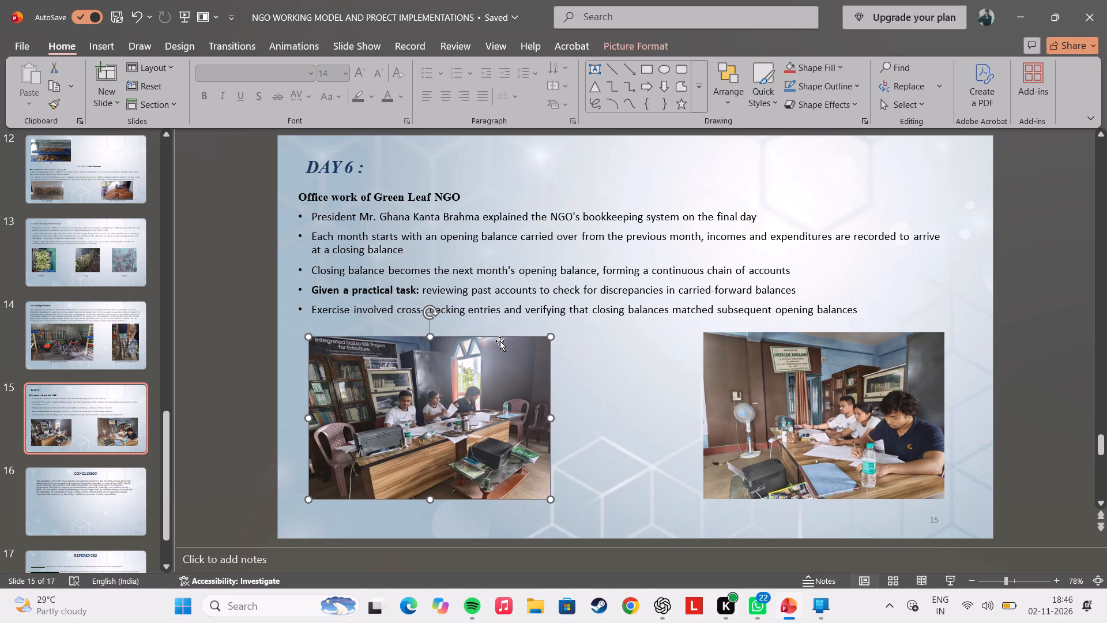
key(Delete)
click(775, 409)
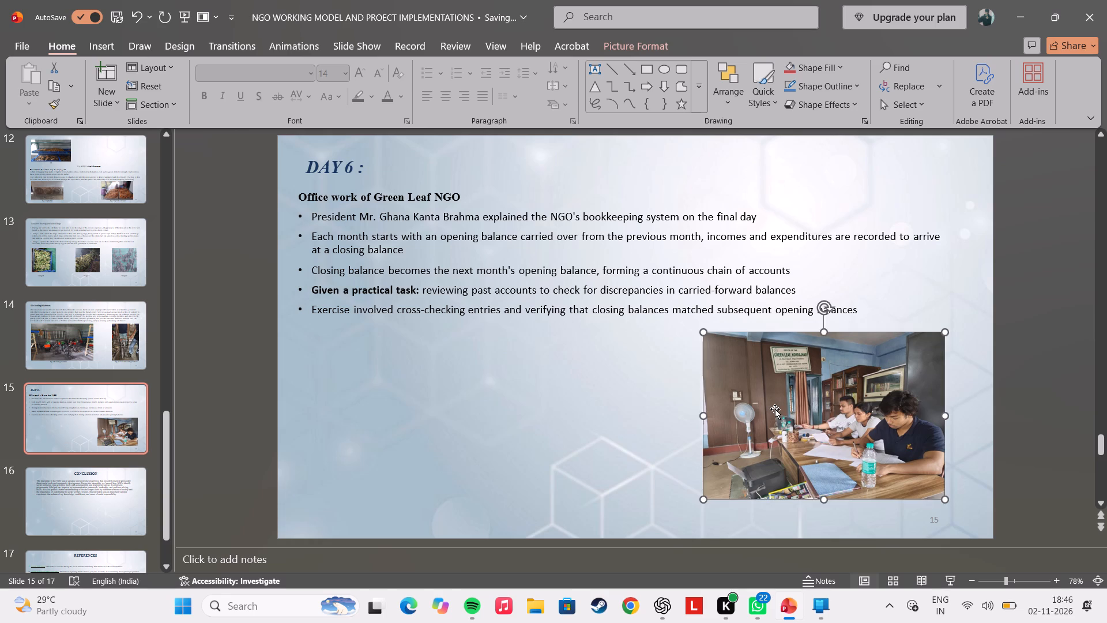
key(Delete)
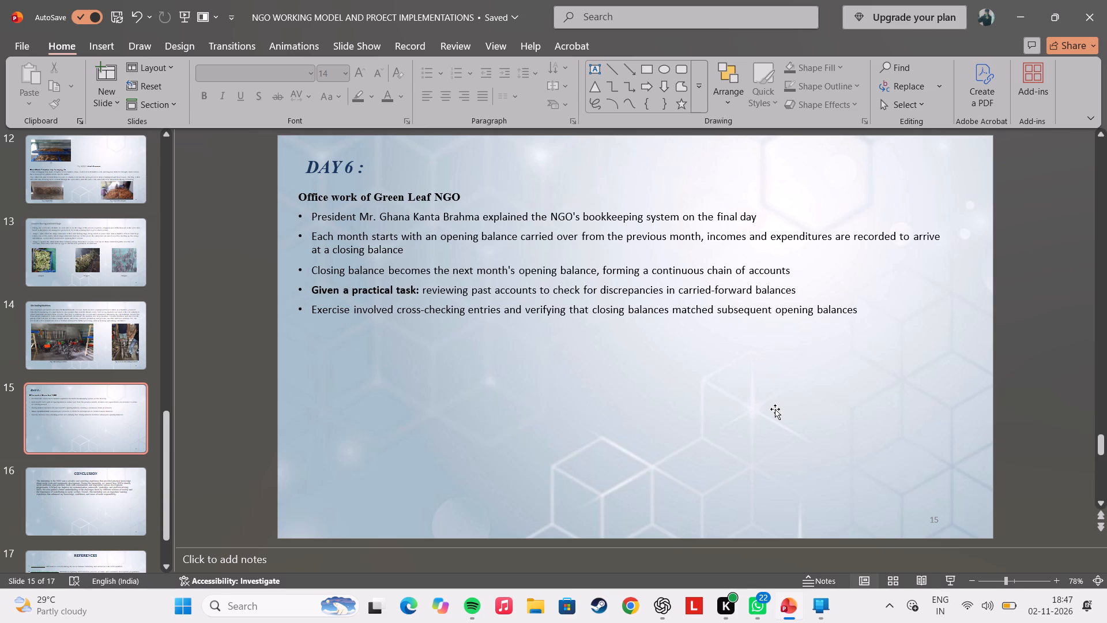
Look over the Conclusion and References slides, and recheck the earlier slides back to the millet machine photos.
key(Down)
key(Down)
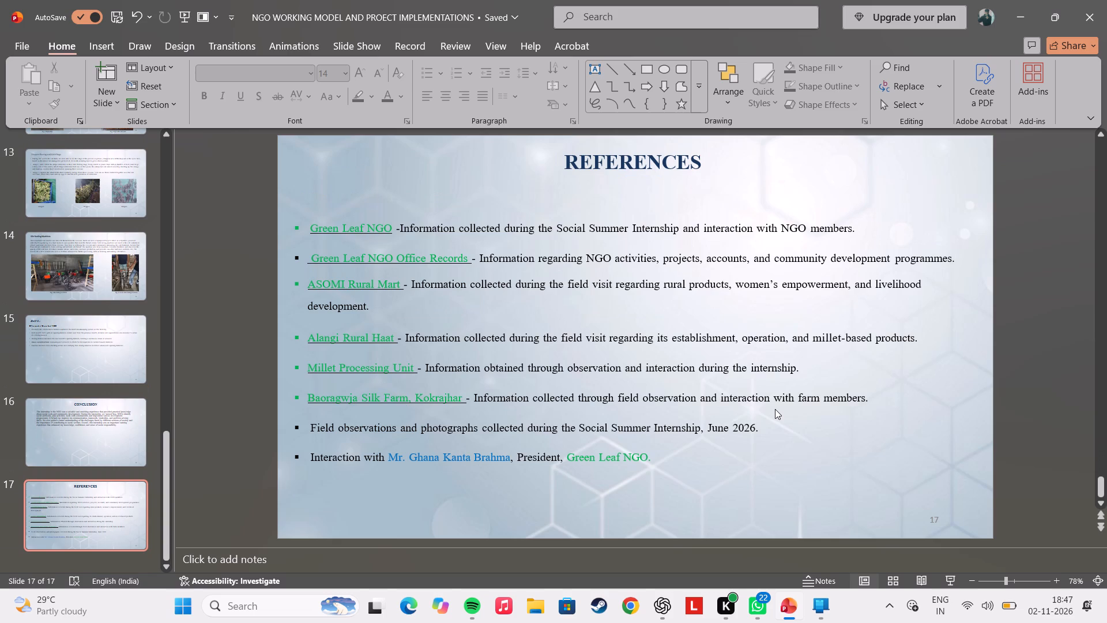
key(Down)
key(Down)
key(Up)
key(Down)
key(Up)
key(Down)
key(Down)
key(Up)
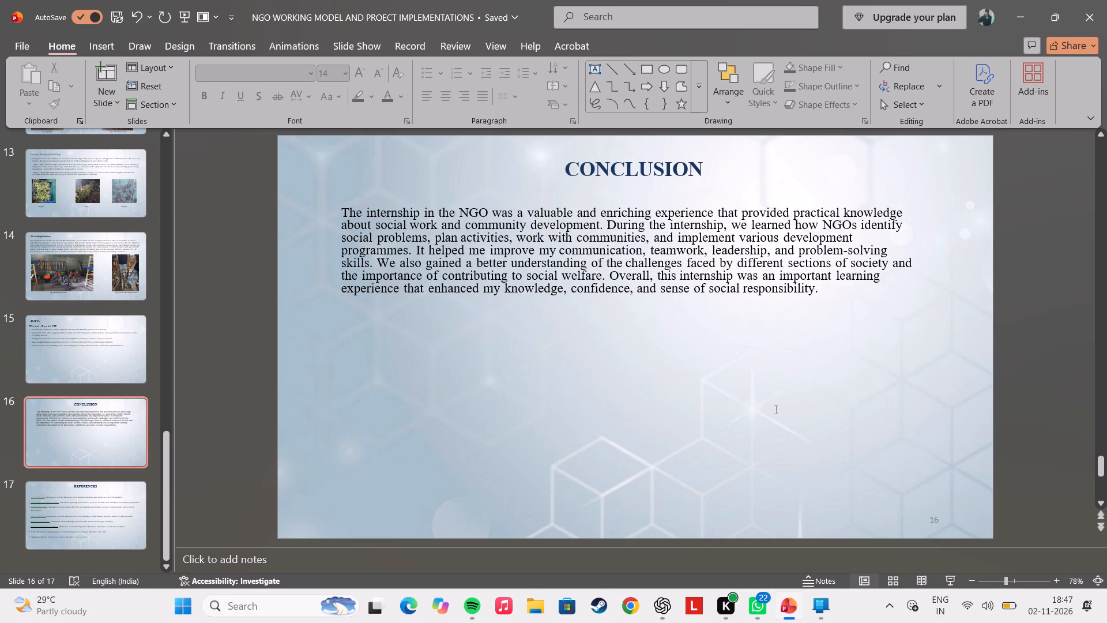
key(Up)
key(Up)
key(Up)
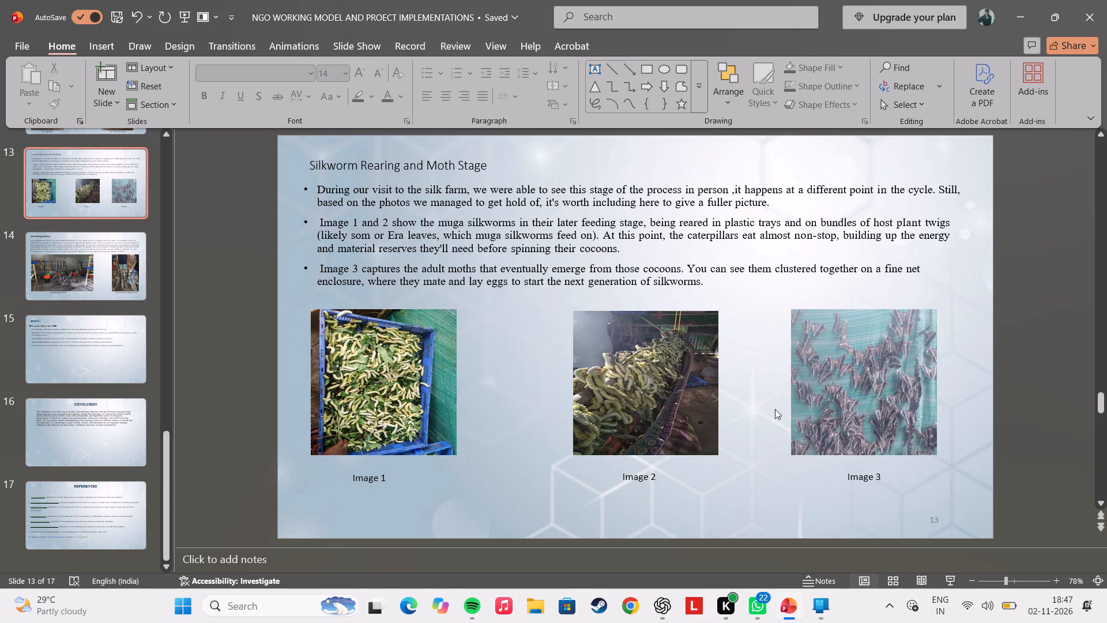
key(Up)
key(Up)
key(Up)
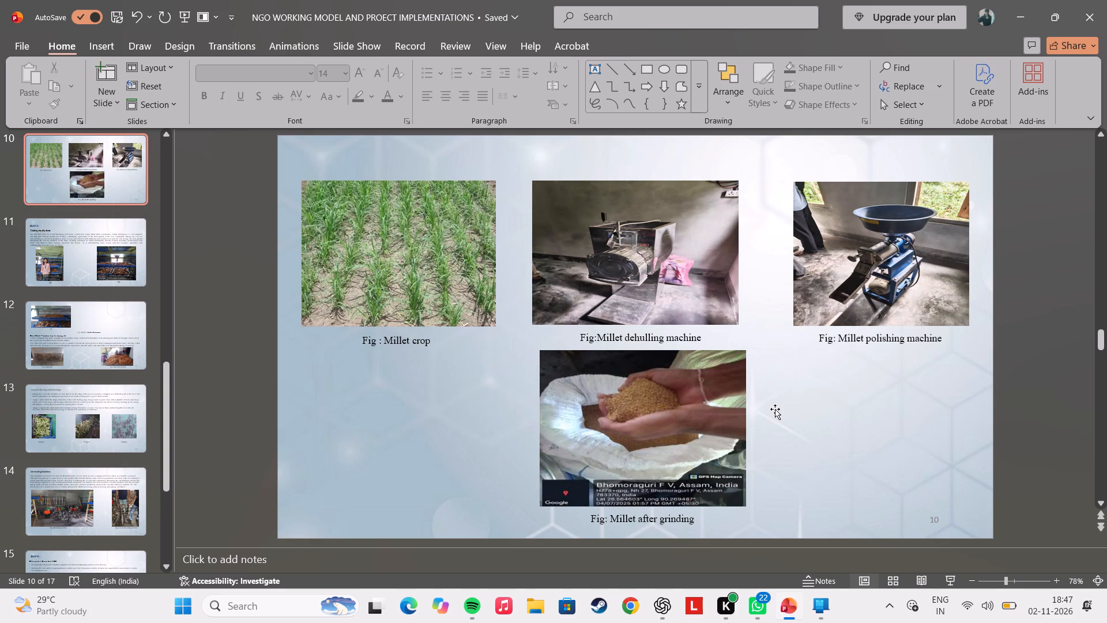
Copy a sharing link to the presentation and dismiss the link notice.
click(1062, 47)
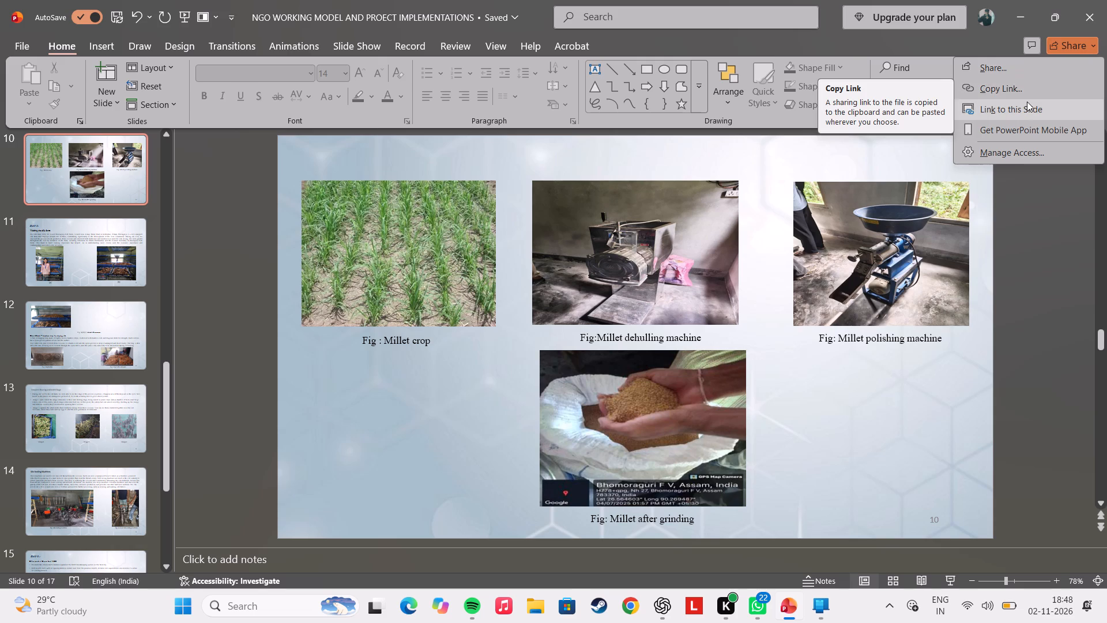
click(1025, 91)
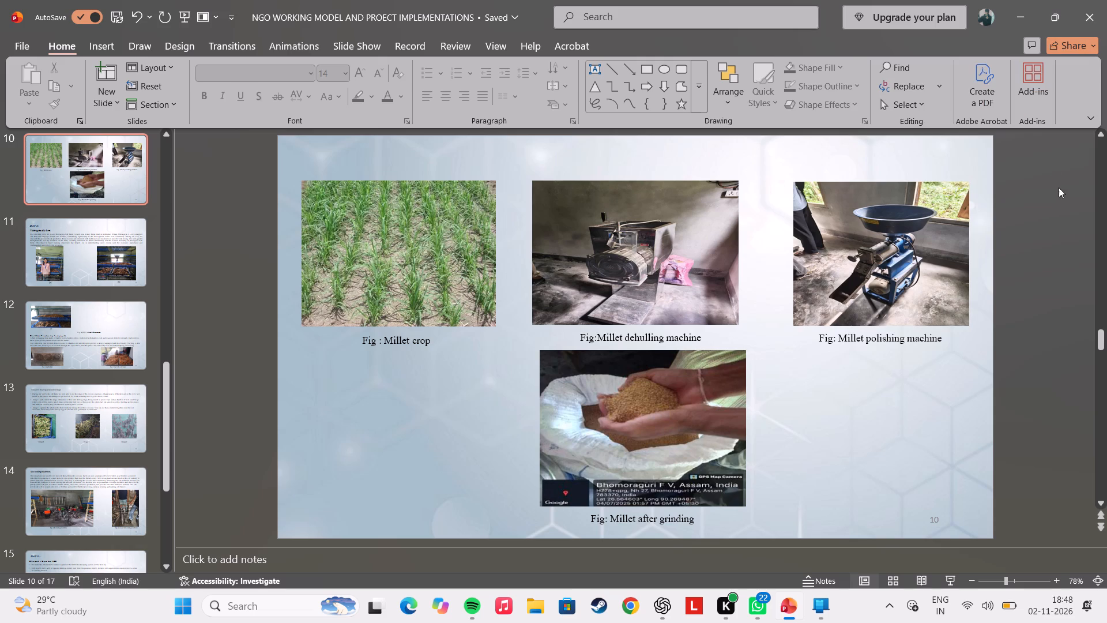
click(1062, 49)
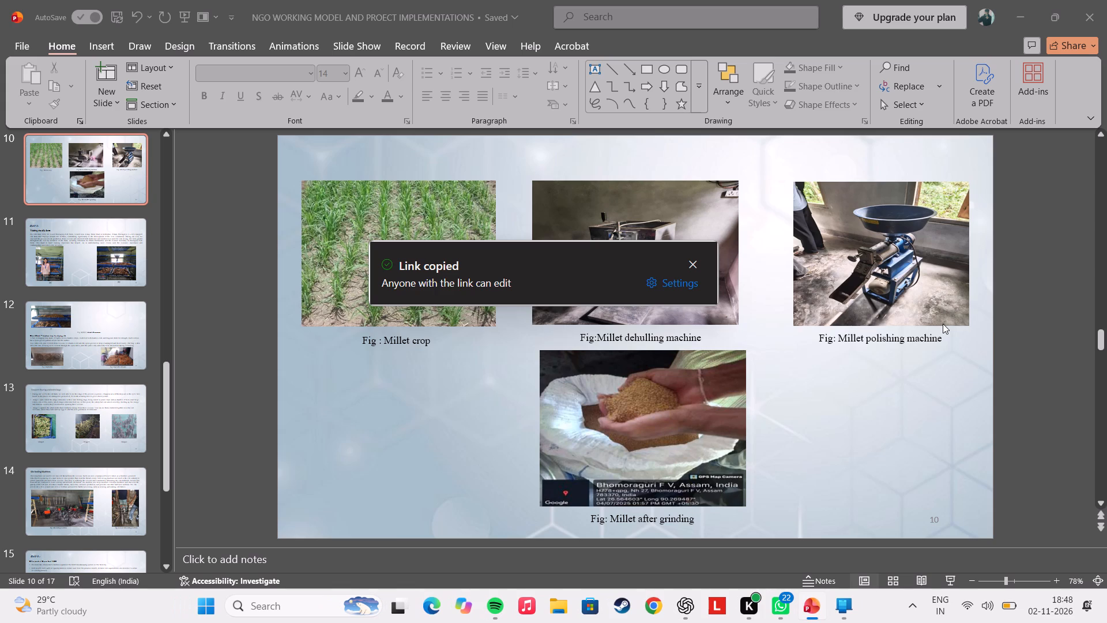
click(685, 256)
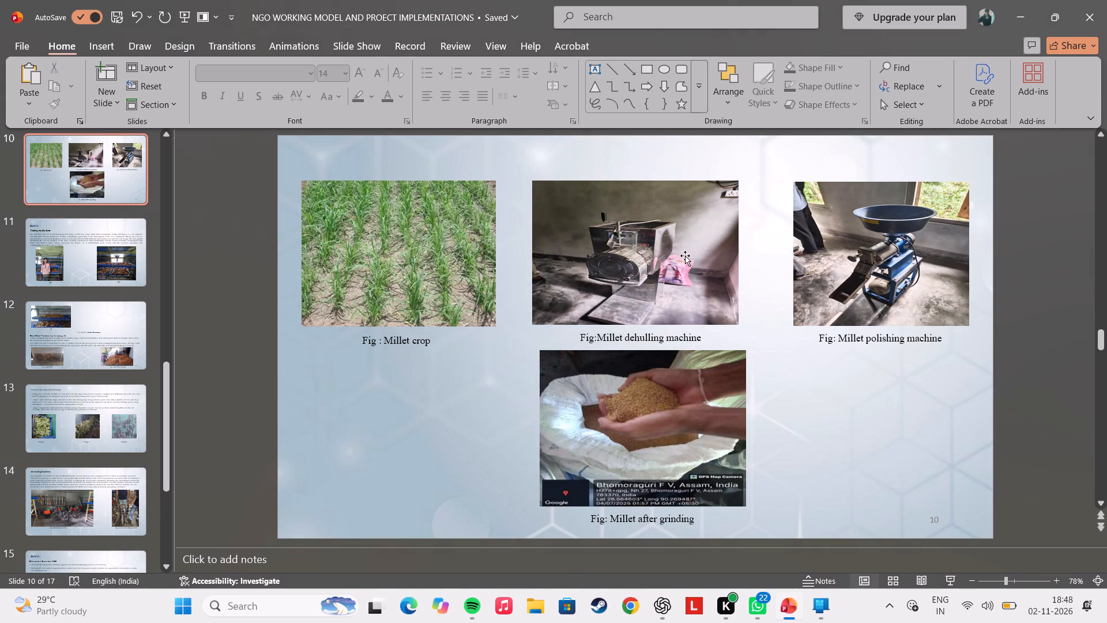
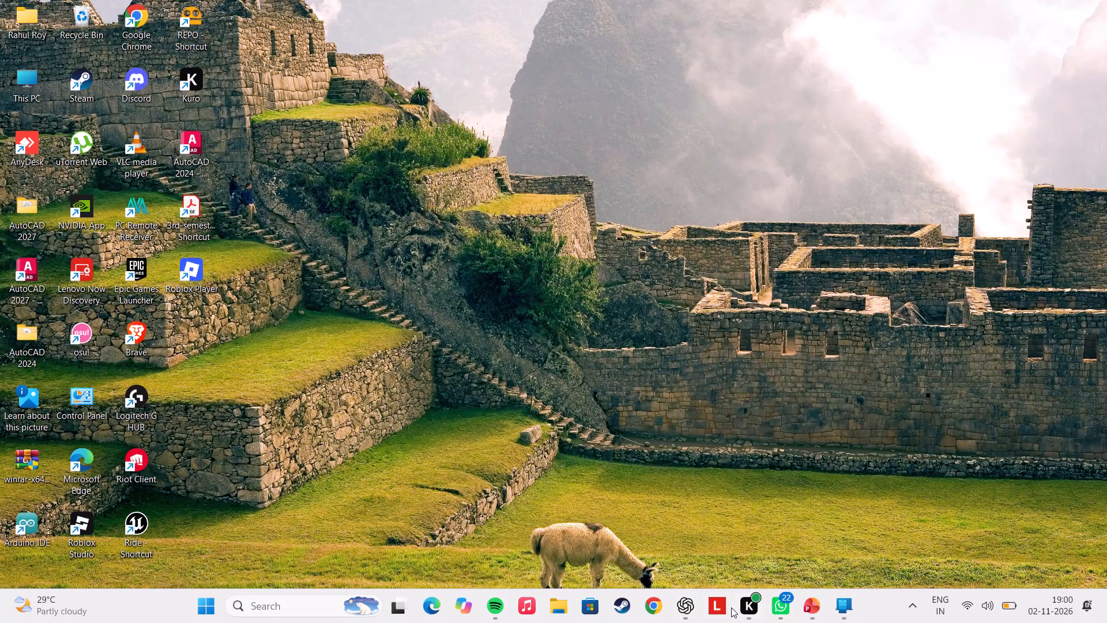
Switch to Google Chrome and search the web for "pdf to word converter".
click(653, 607)
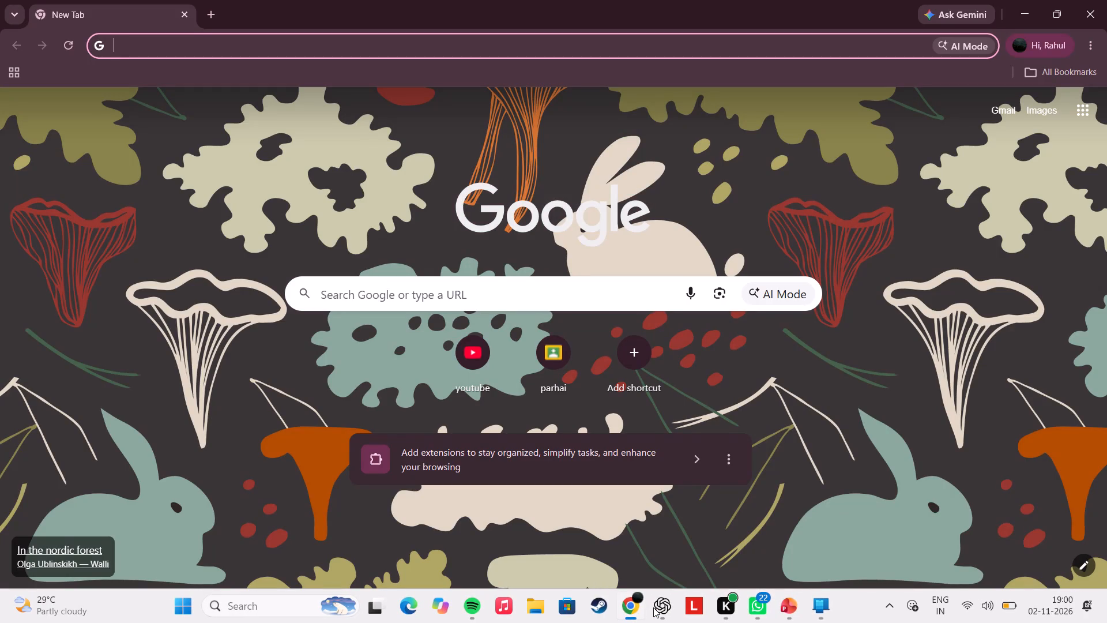
text(pdf)
key(space)
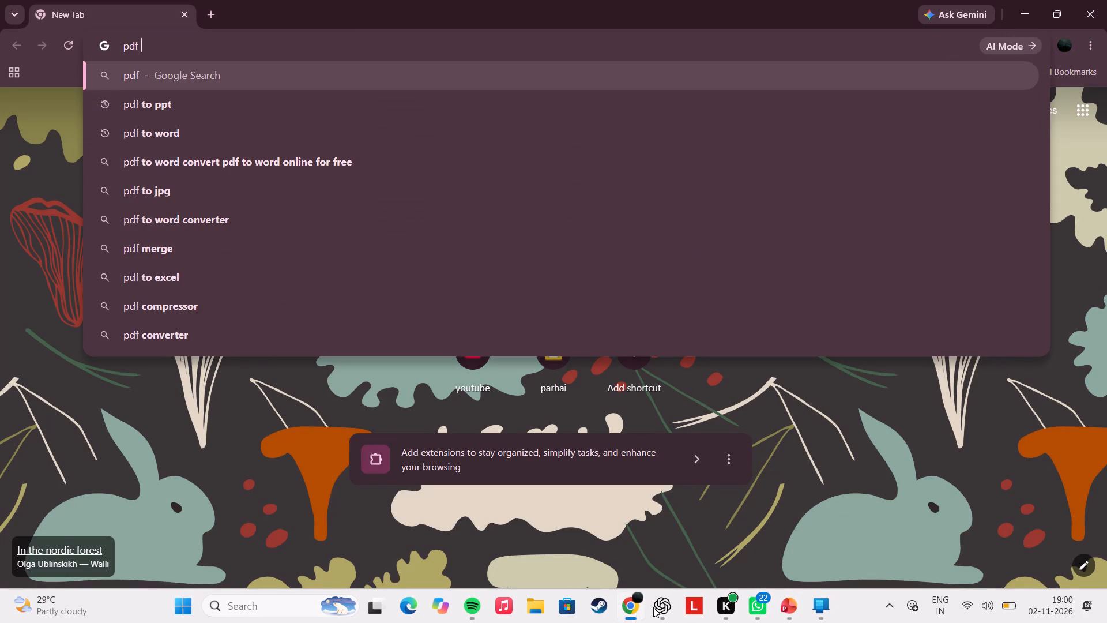
text(to word)
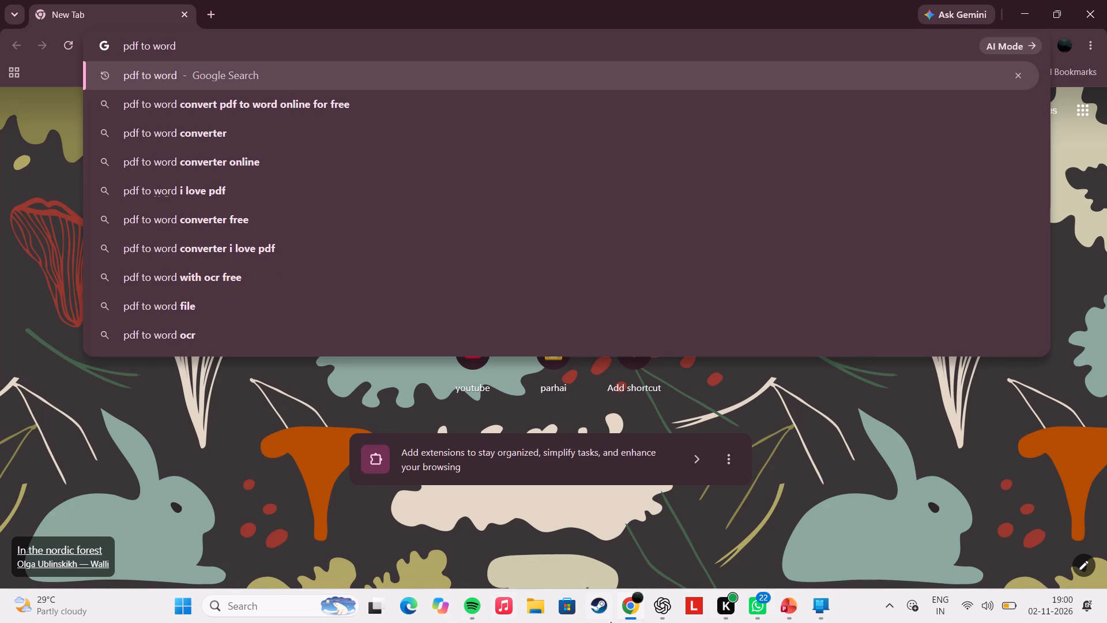
click(310, 146)
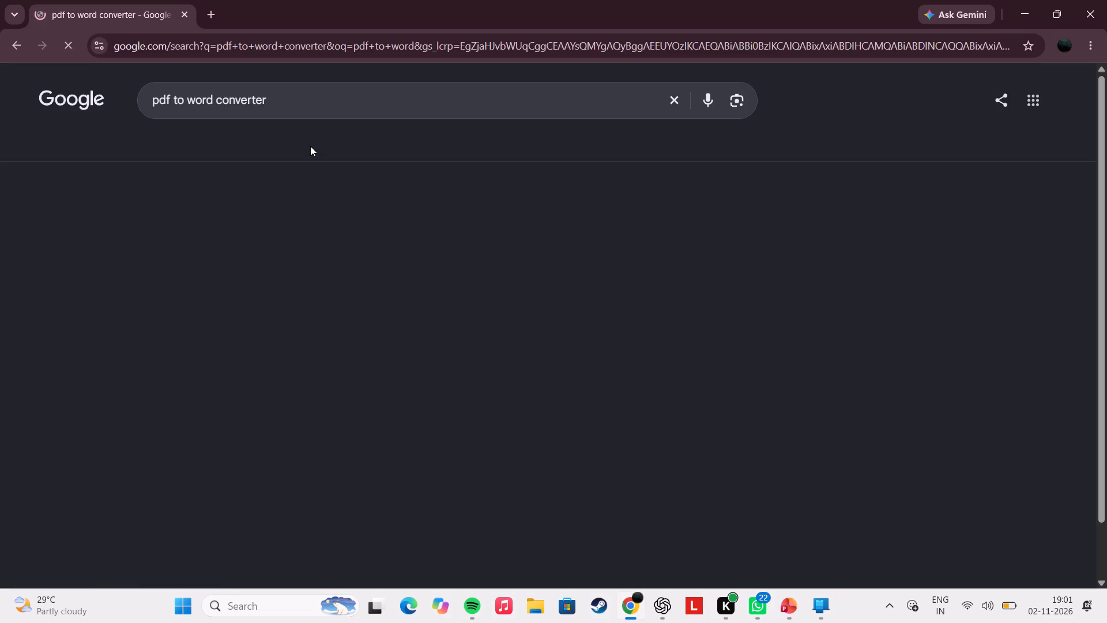
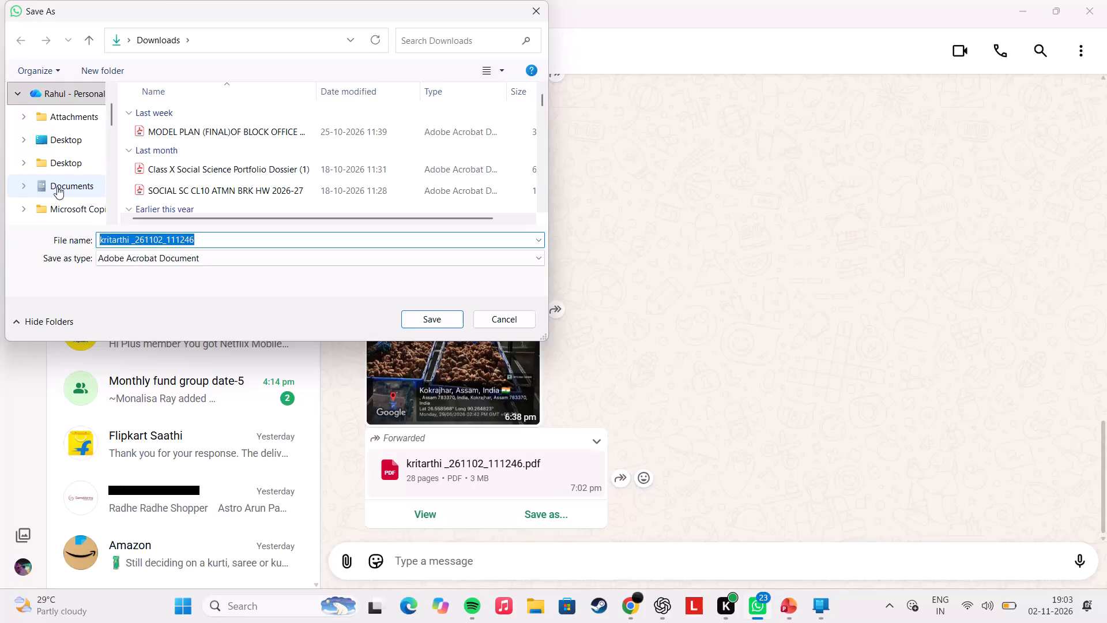
Choose the Downloads folder as the save location for the forwarded 28-page PDF.
scroll(63, 159, down, 1)
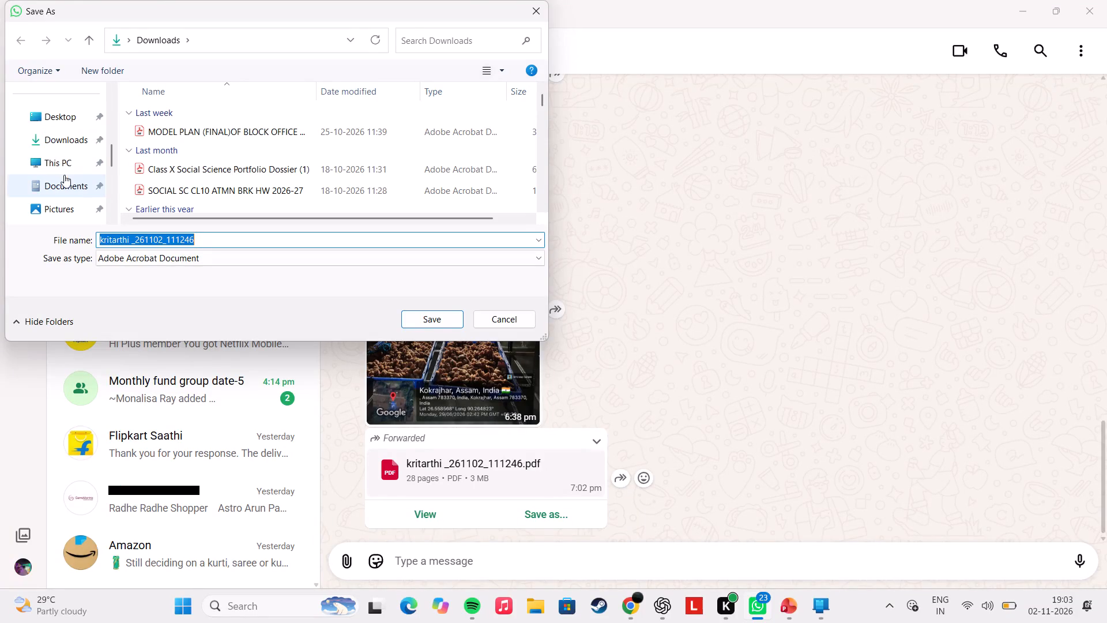
click(57, 138)
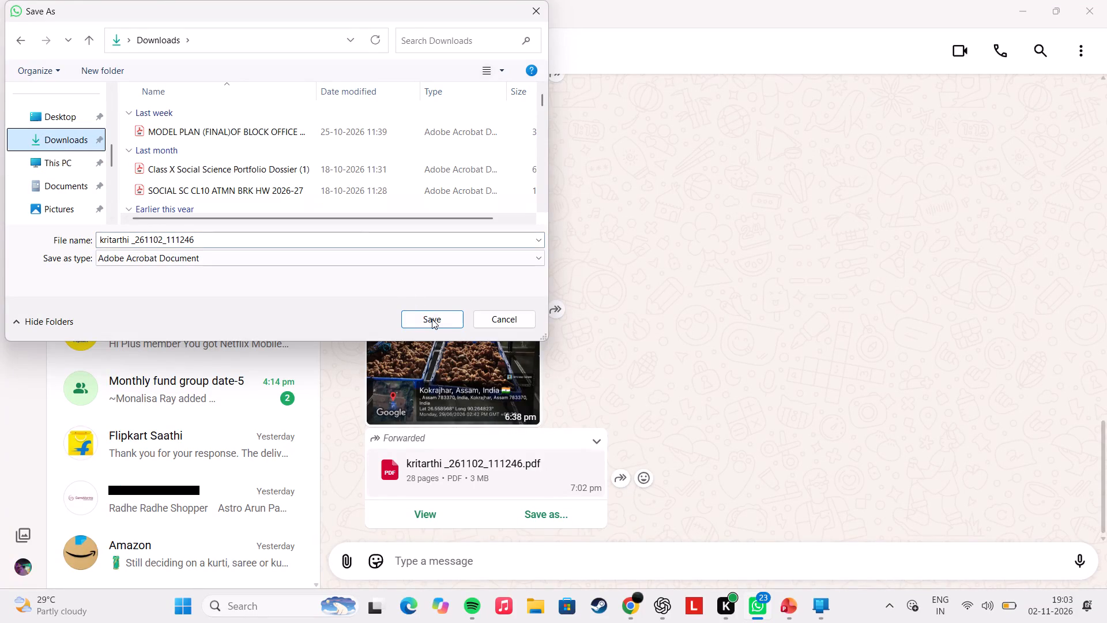
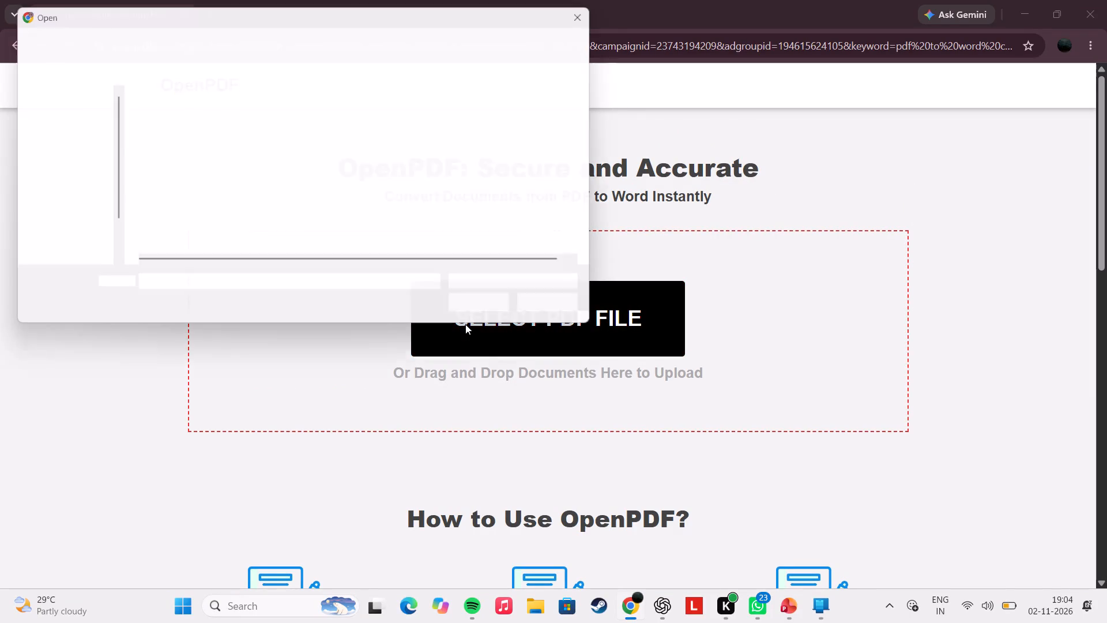
Browse the PDF files in the Documents folder for the one to upload to the OpenPDF converter.
scroll(285, 196, down, 1)
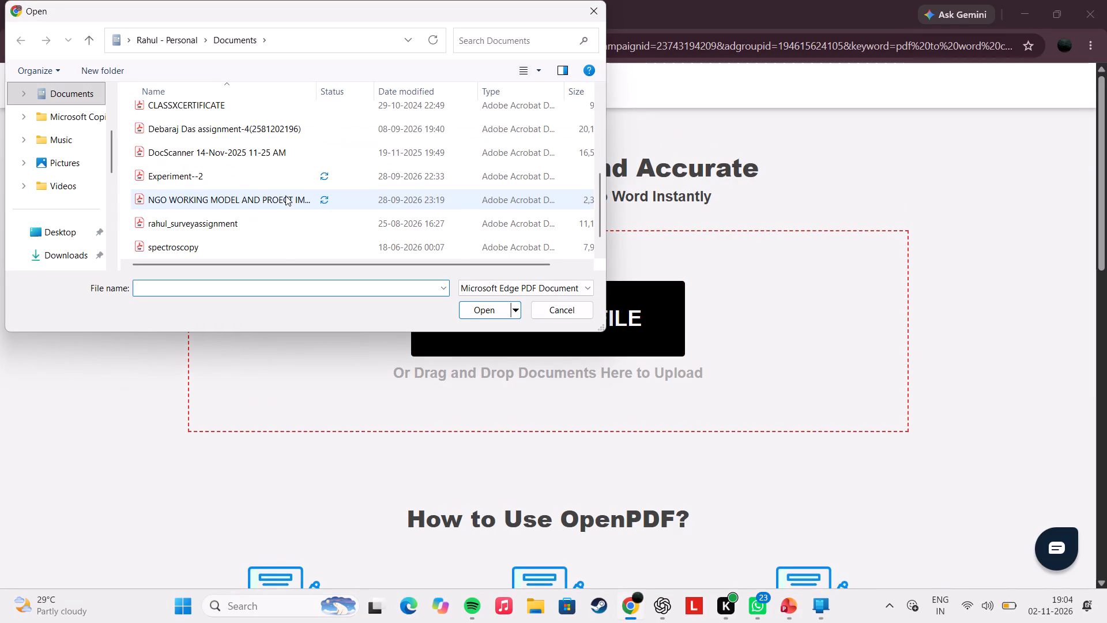
scroll(300, 153, up, 1)
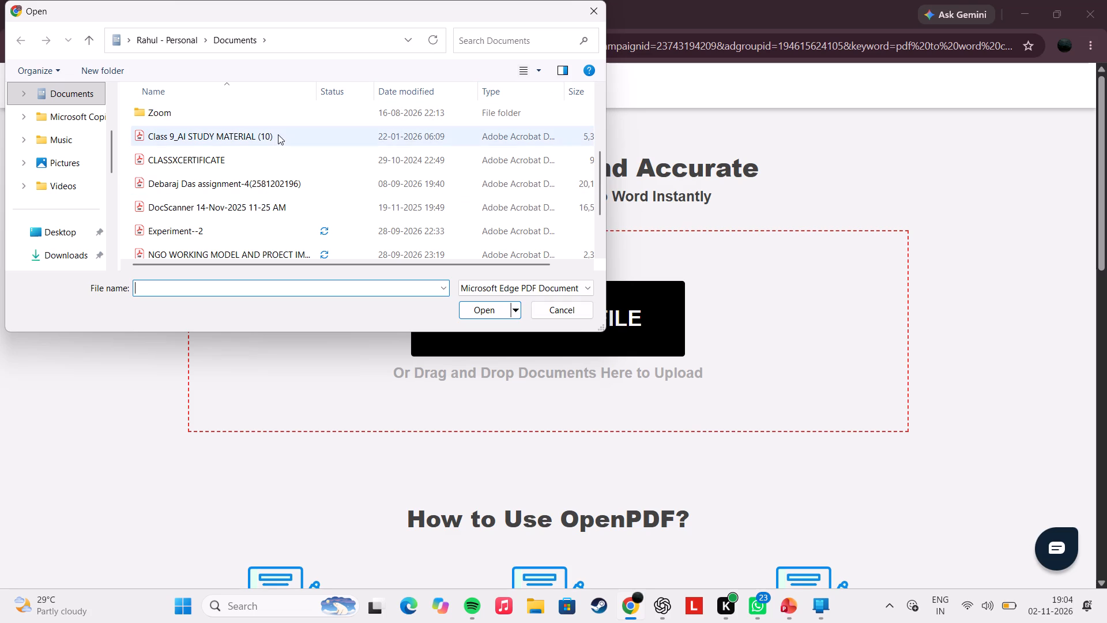
Look through the Documents folder, the personal OneDrive folder and Home in the upload dialog for the PDF to convert.
scroll(257, 236, down, 1)
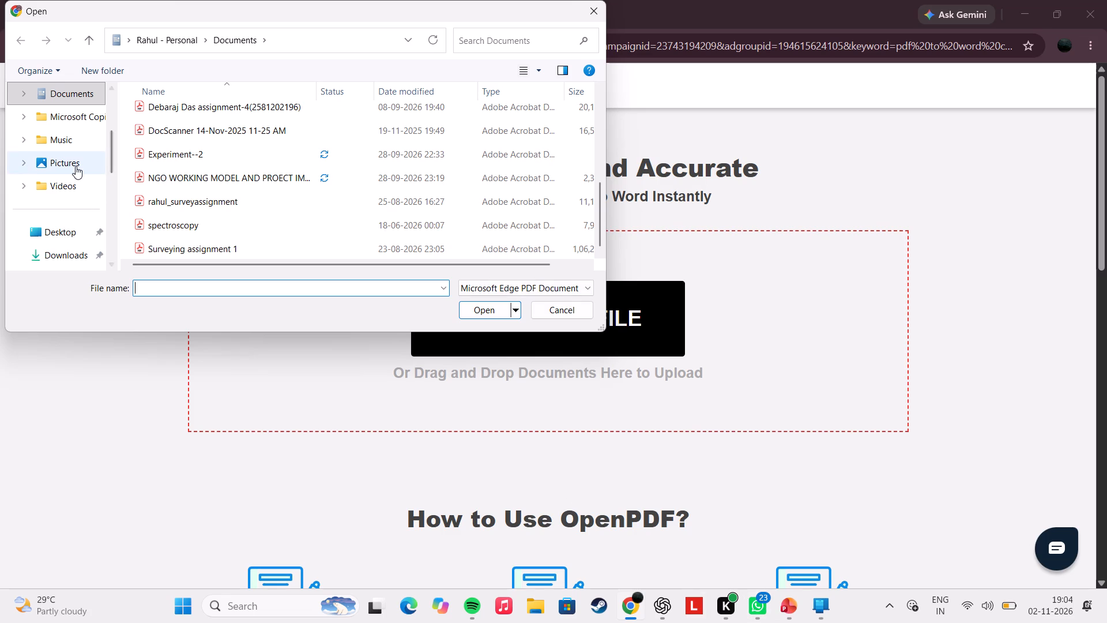
scroll(74, 258, down, 1)
scroll(49, 133, up, 1)
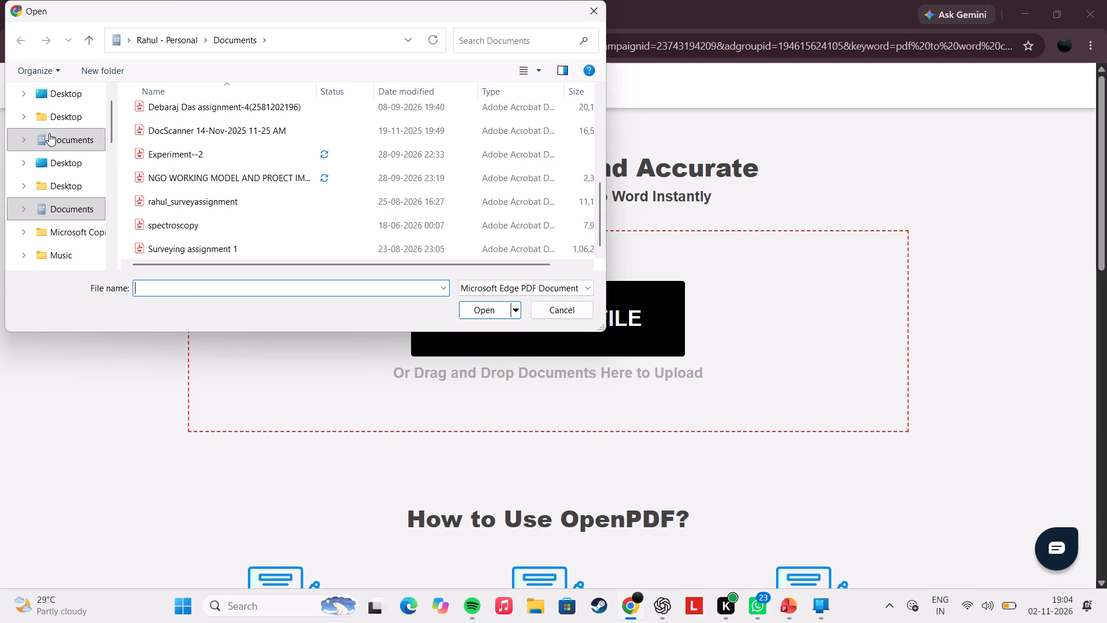
scroll(49, 133, up, 1)
click(62, 140)
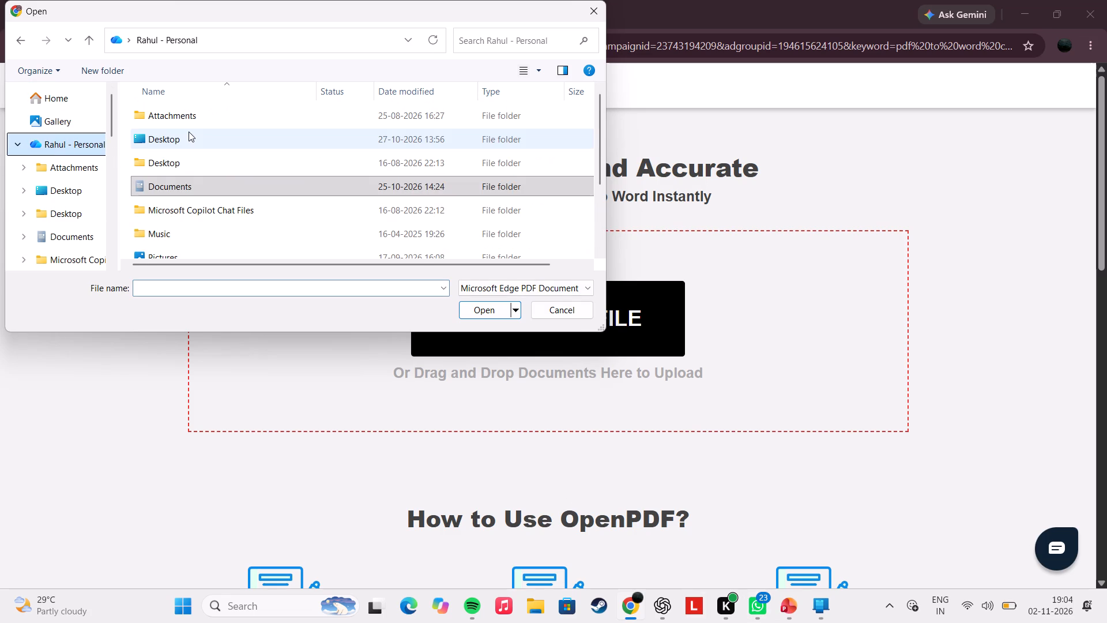
scroll(232, 204, down, 3)
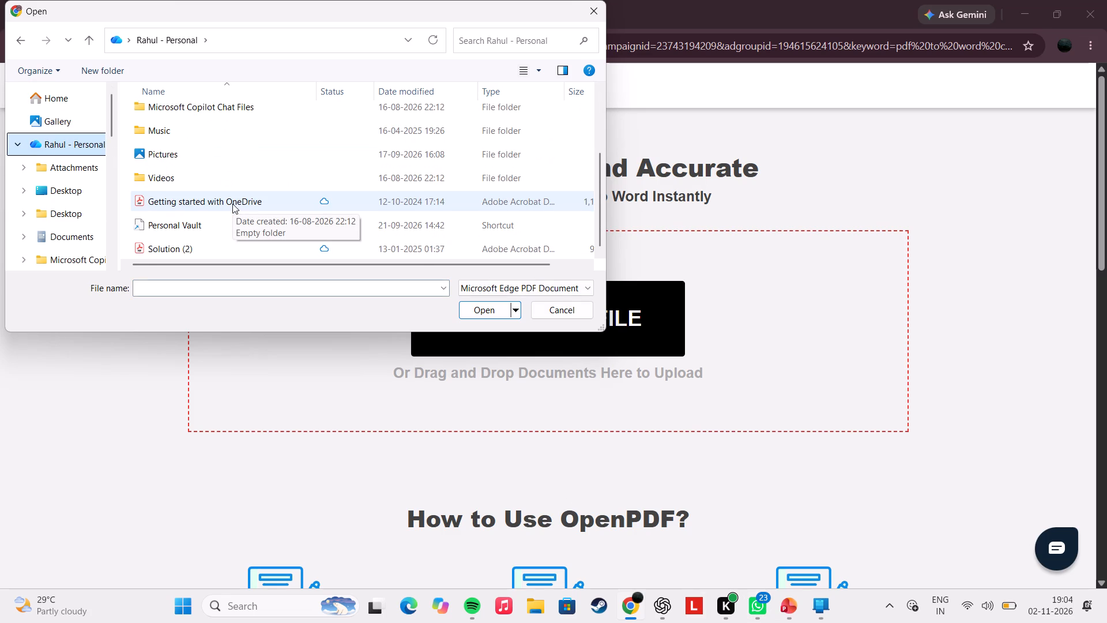
scroll(232, 204, down, 2)
scroll(232, 204, up, 4)
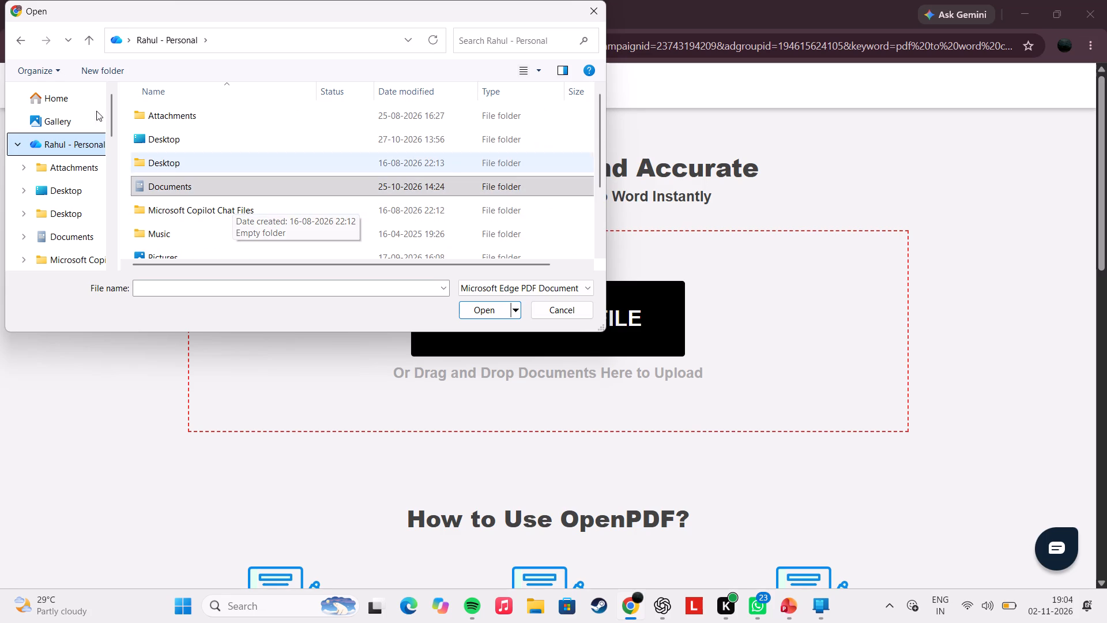
click(70, 104)
scroll(233, 199, down, 2)
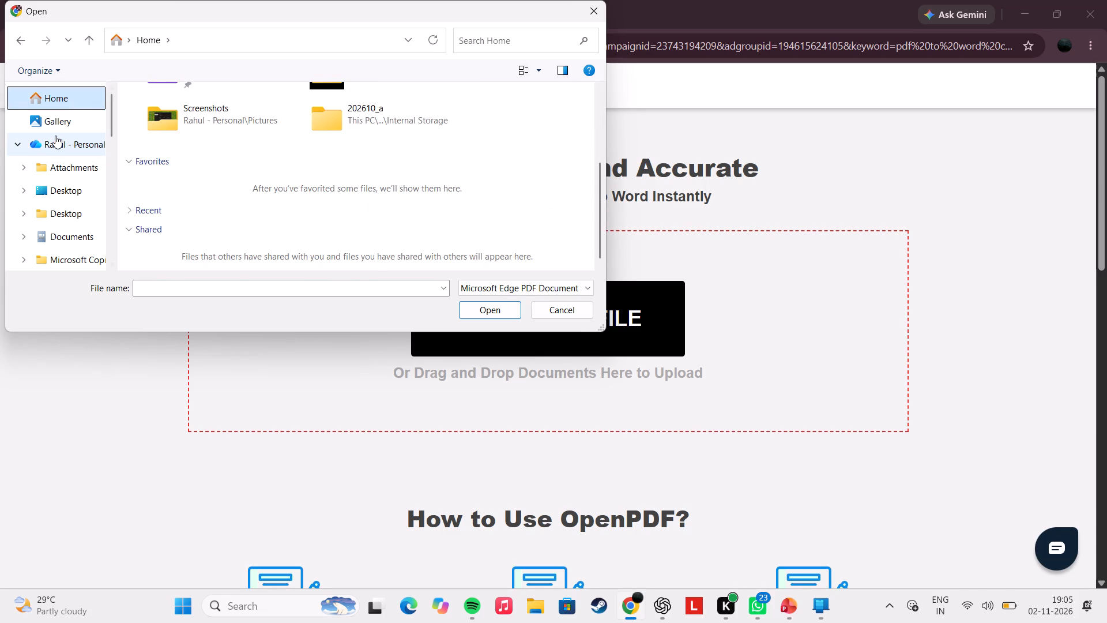
Reopen the Documents folder from the personal OneDrive folder and look through its files for the PDF.
click(59, 137)
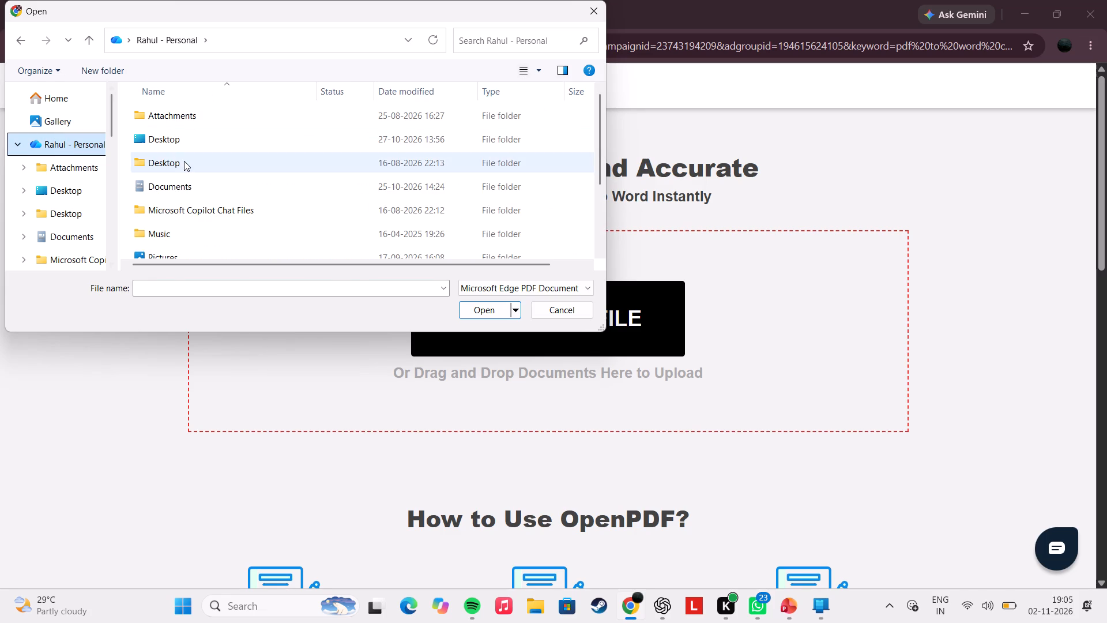
click(187, 183)
double_click(187, 183)
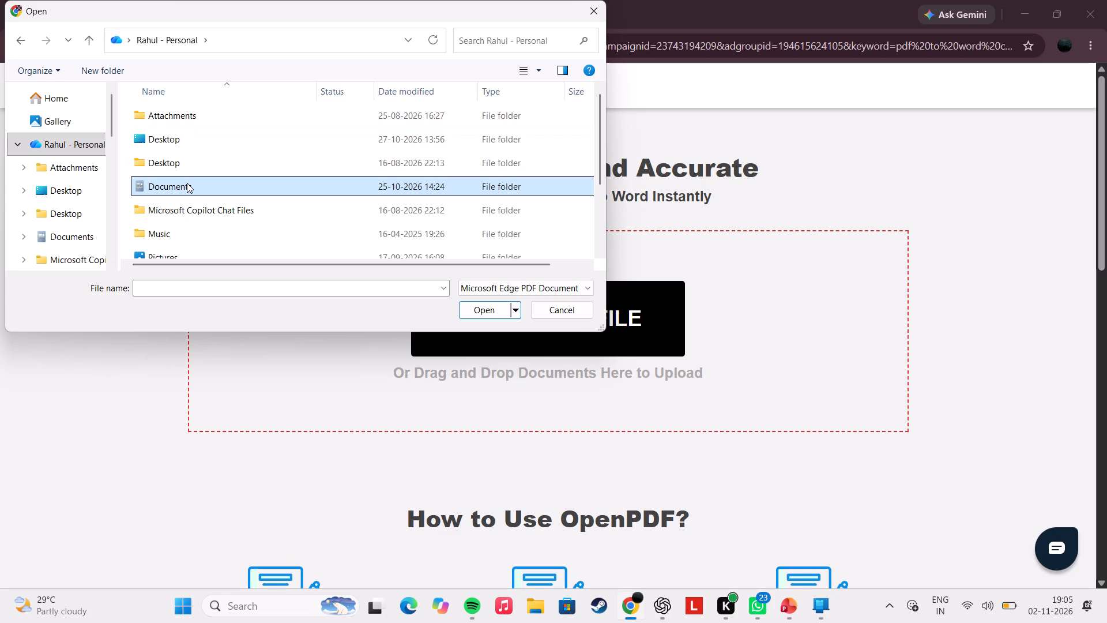
scroll(148, 126, down, 2)
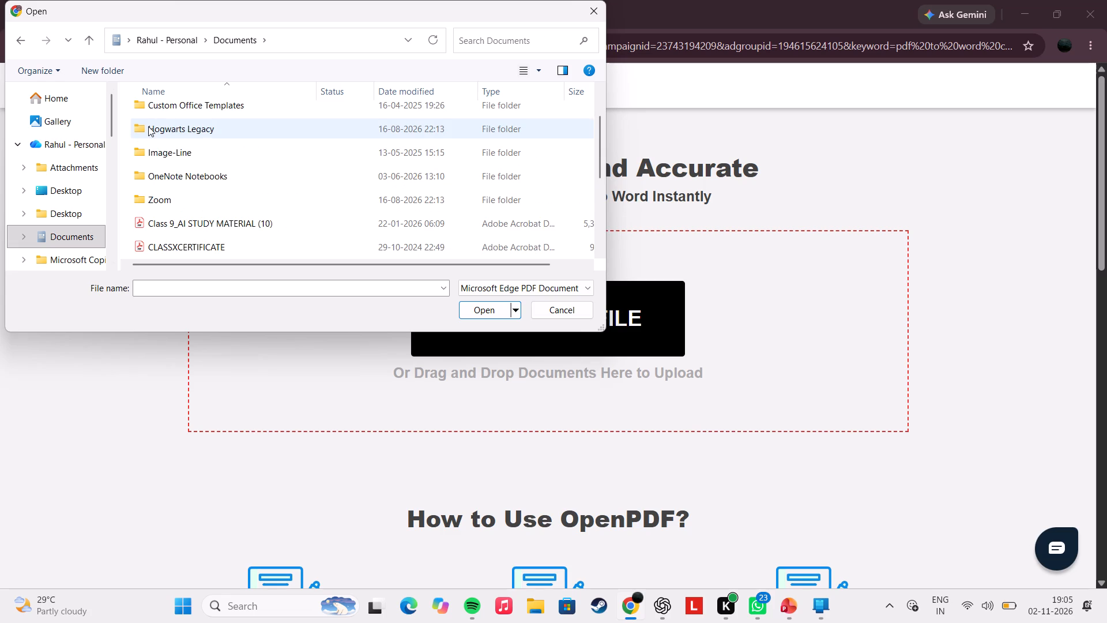
scroll(148, 126, down, 4)
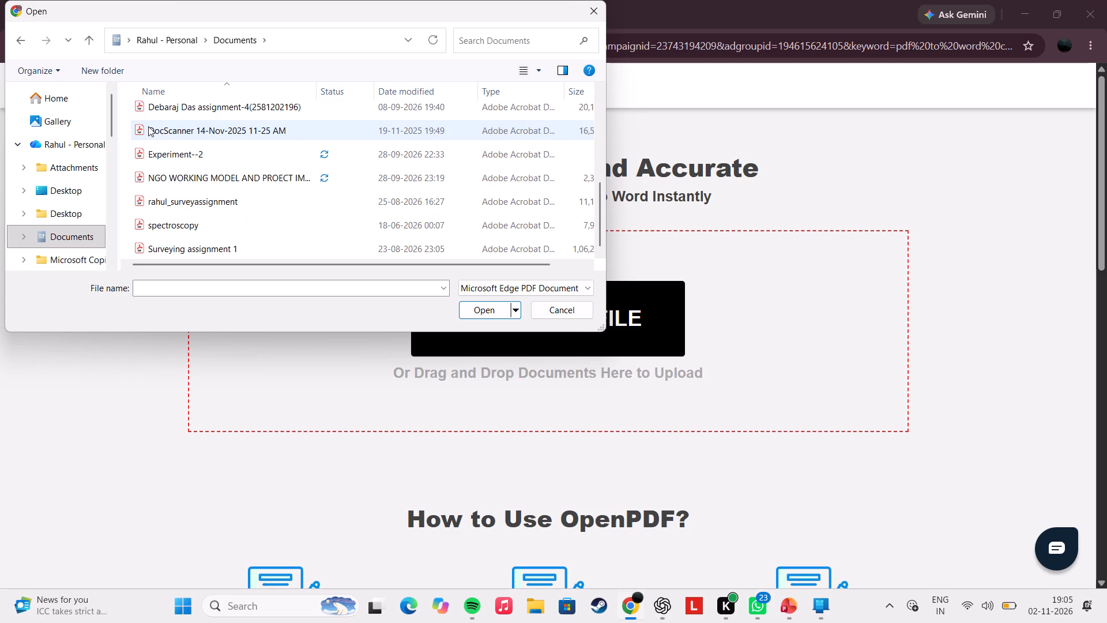
scroll(148, 126, down, 1)
Search the Documents folder for "krit".
click(479, 33)
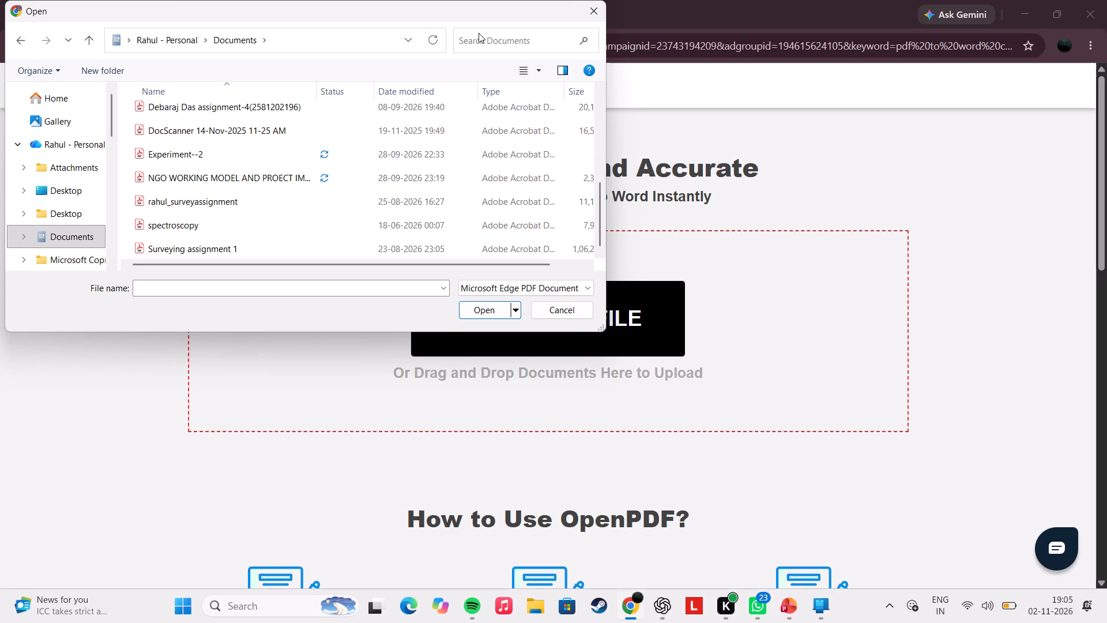
click(478, 39)
text(kt)
key(BackSpace)
text(rit)
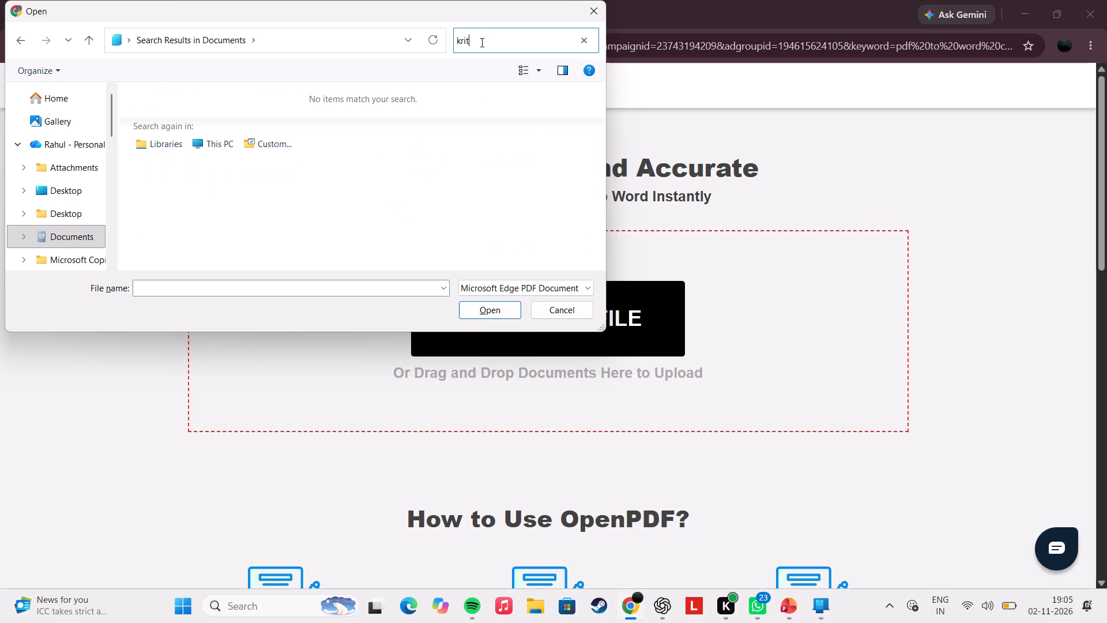
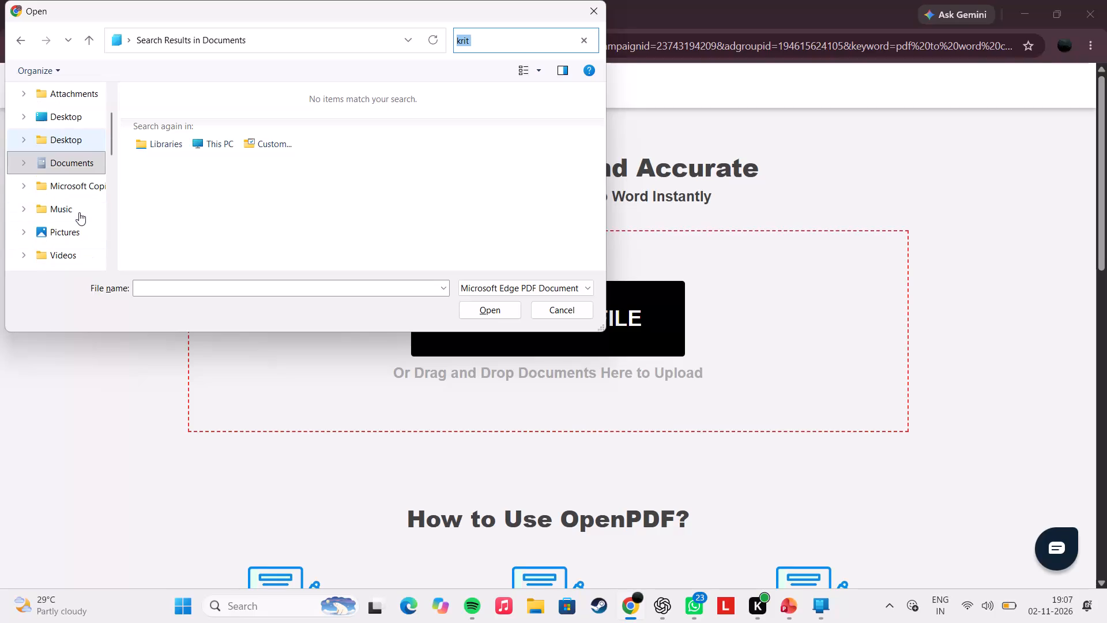
Abandon the Documents search and reopen the converter's file upload dialog to choose the PDF.
scroll(79, 212, up, 2)
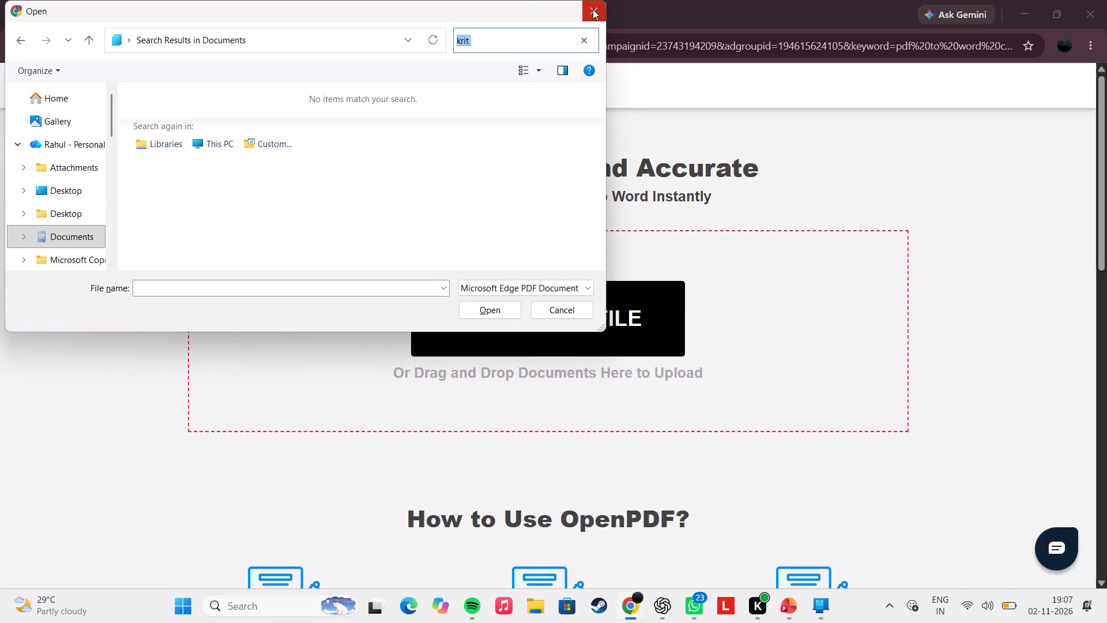
click(593, 10)
click(567, 316)
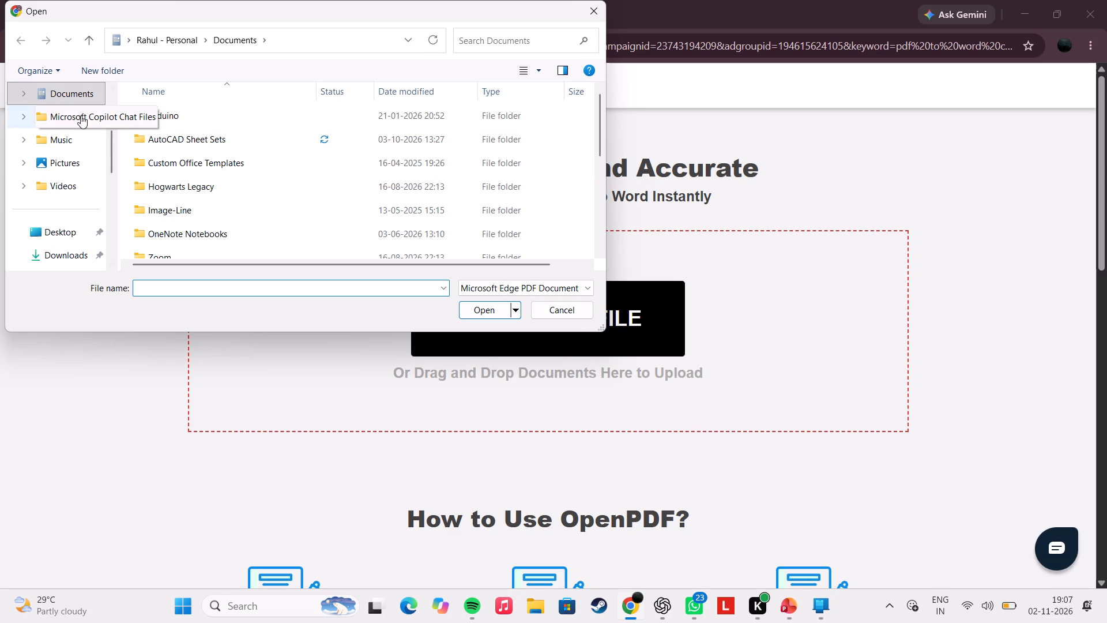
Upload the PDF kritarthi _261102_111246 from the Downloads folder to the converter and dismiss the introduction to its editor.
double_click(67, 245)
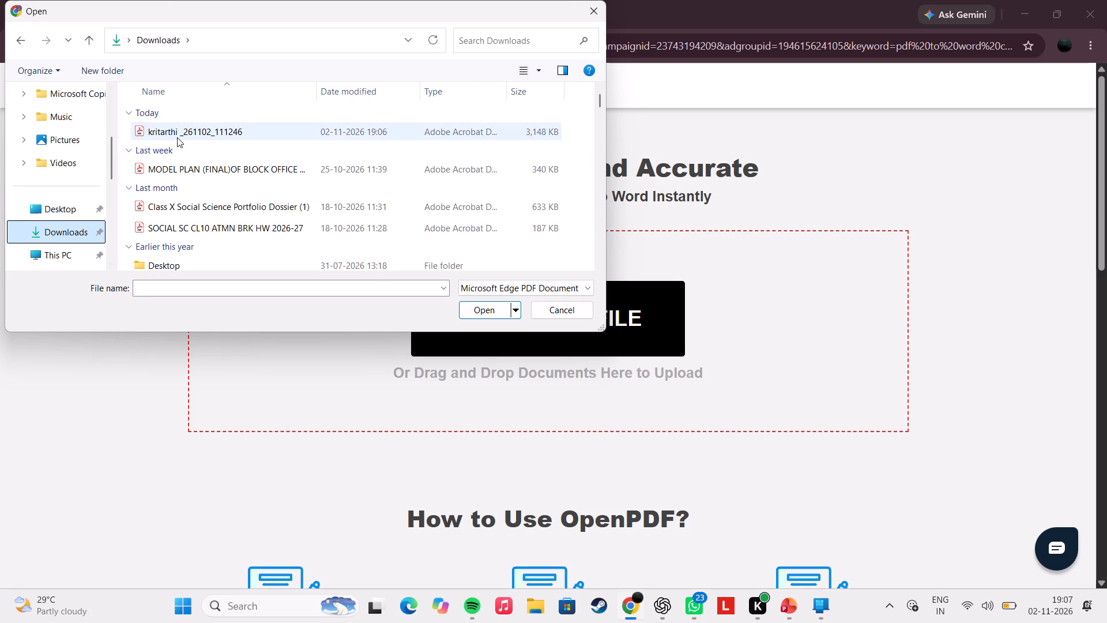
double_click(177, 137)
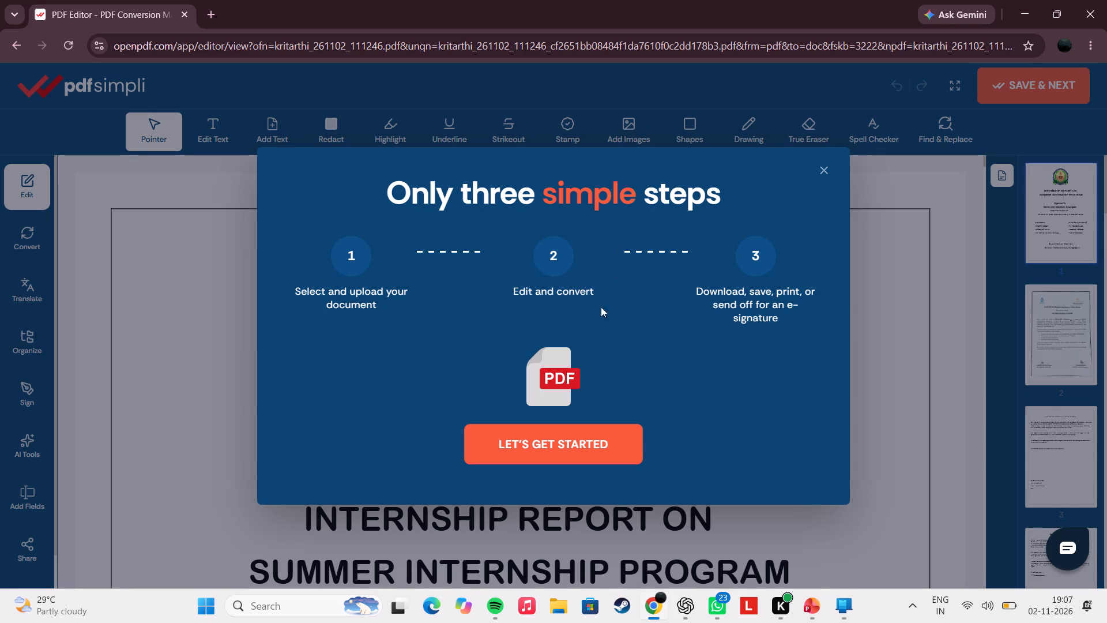
click(576, 440)
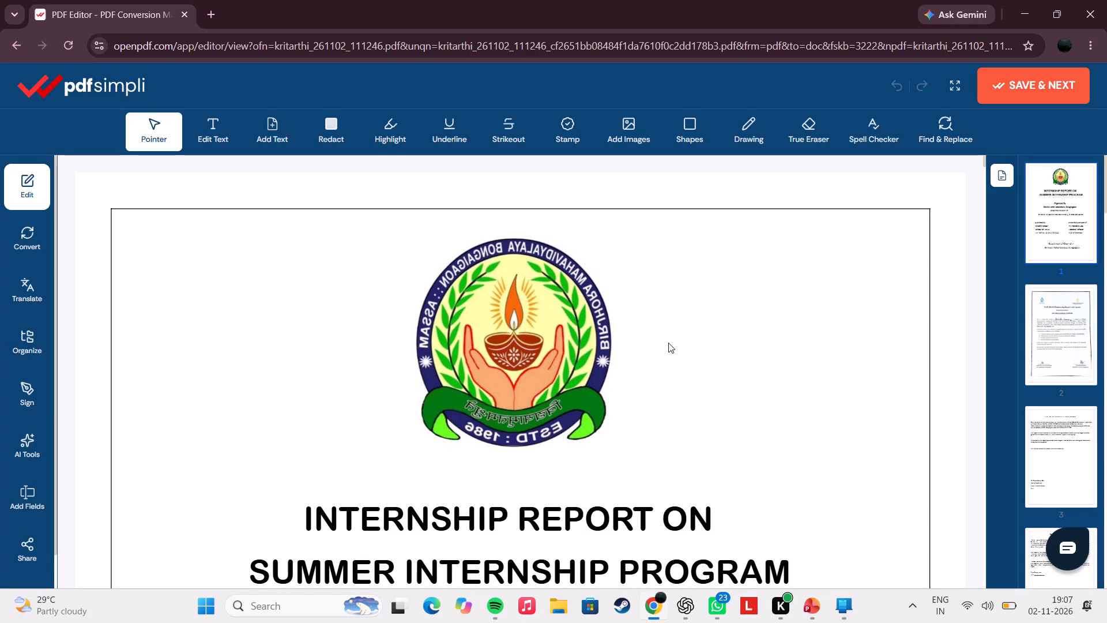
Check the internship report's cover page and proceed to saving the document, bringing up the download format choices.
key(Down)
scroll(668, 343, down, 4)
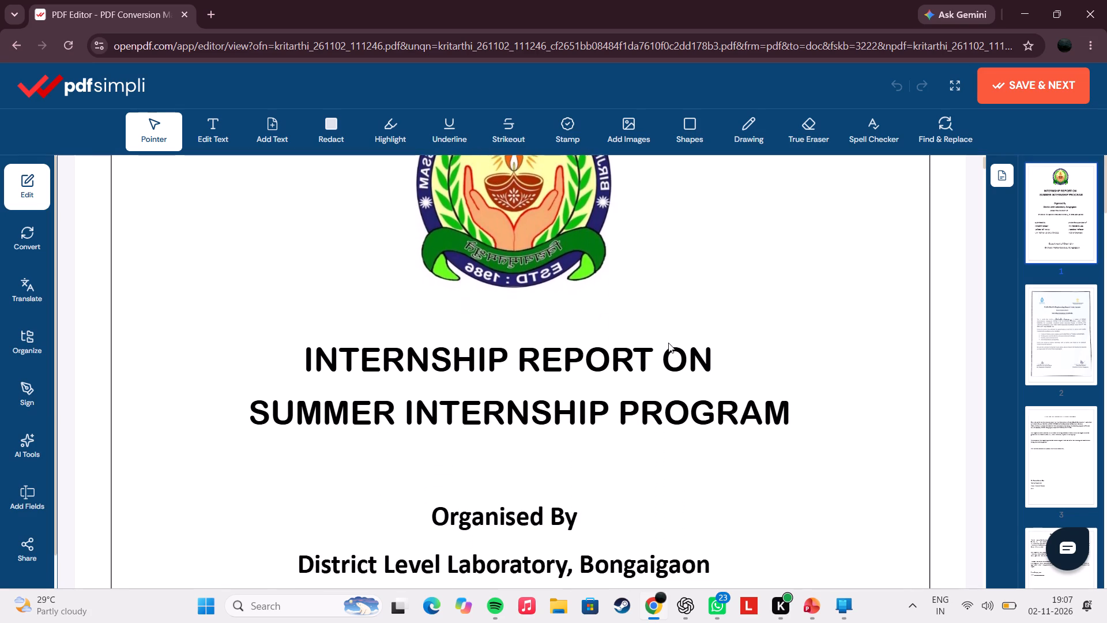
scroll(668, 343, down, 3)
scroll(668, 343, up, 1)
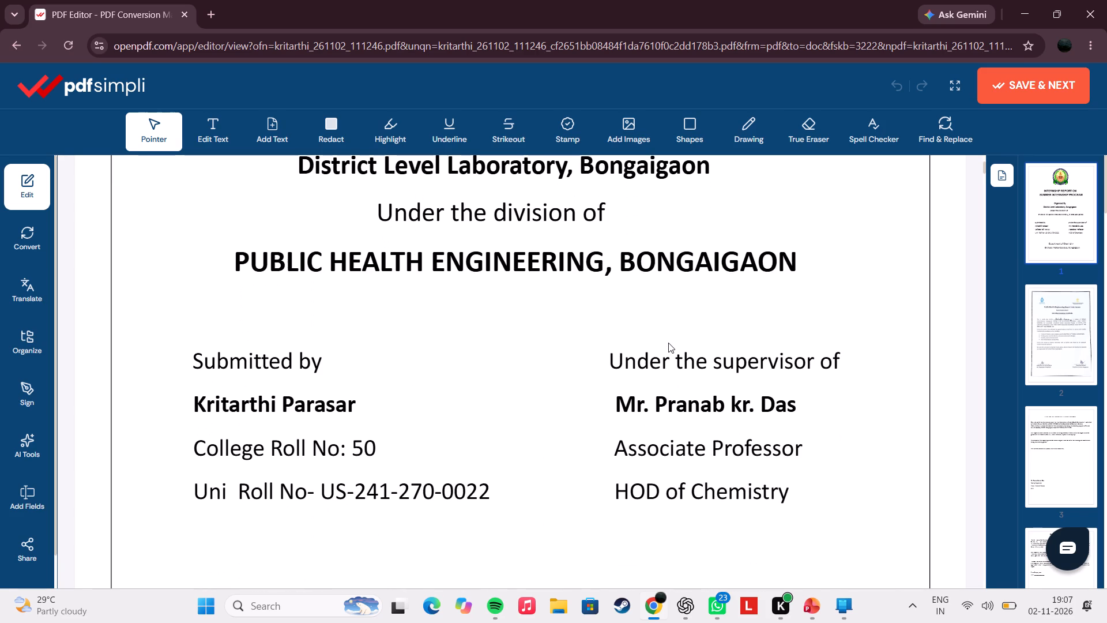
scroll(668, 343, up, 1)
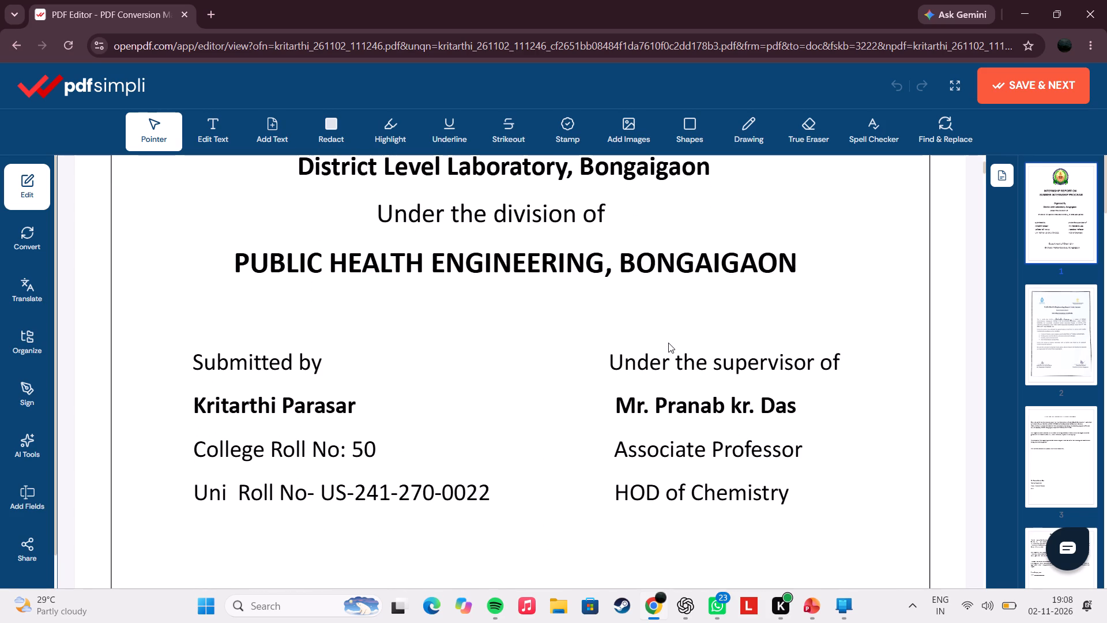
click(1067, 76)
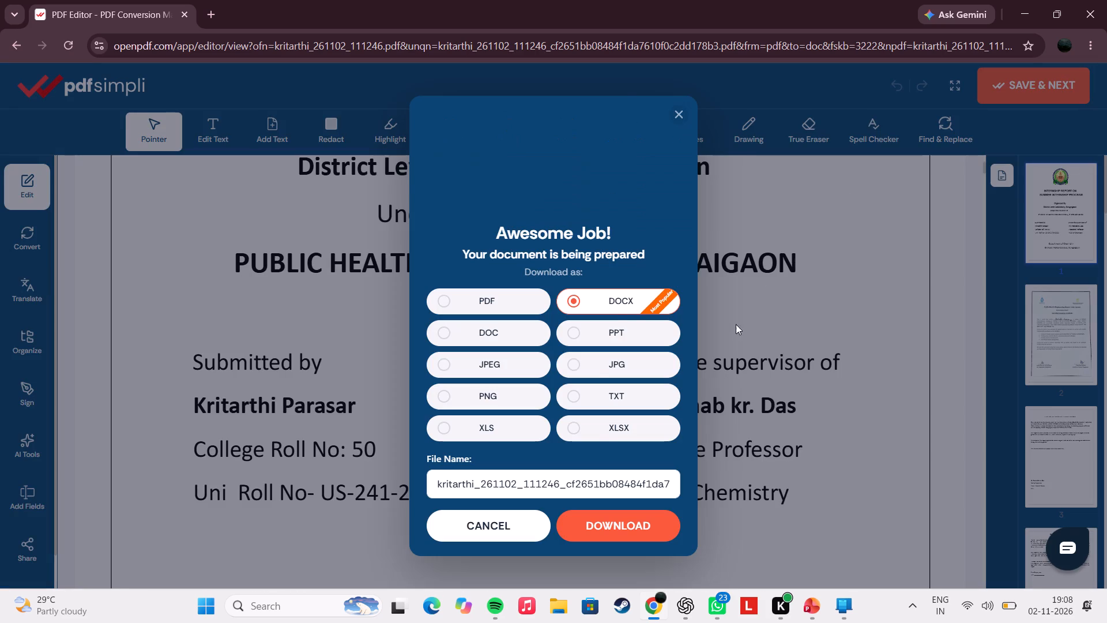
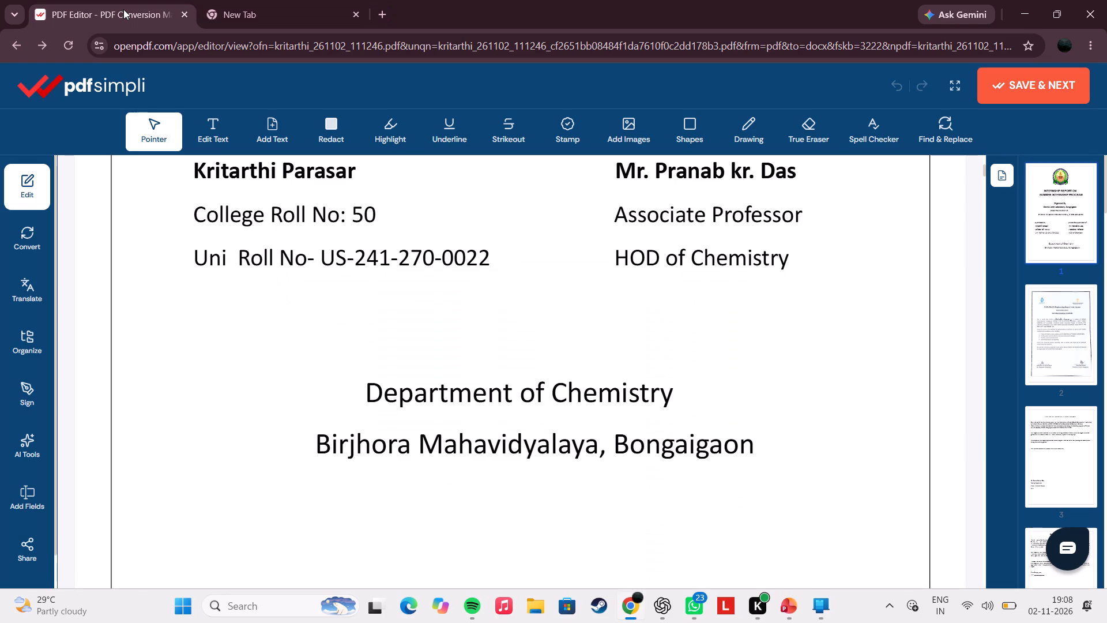
Leave the PDF editor without downloading, go back to the OpenPDF PDF-to-Word upload page and look over its usage instructions.
click(17, 44)
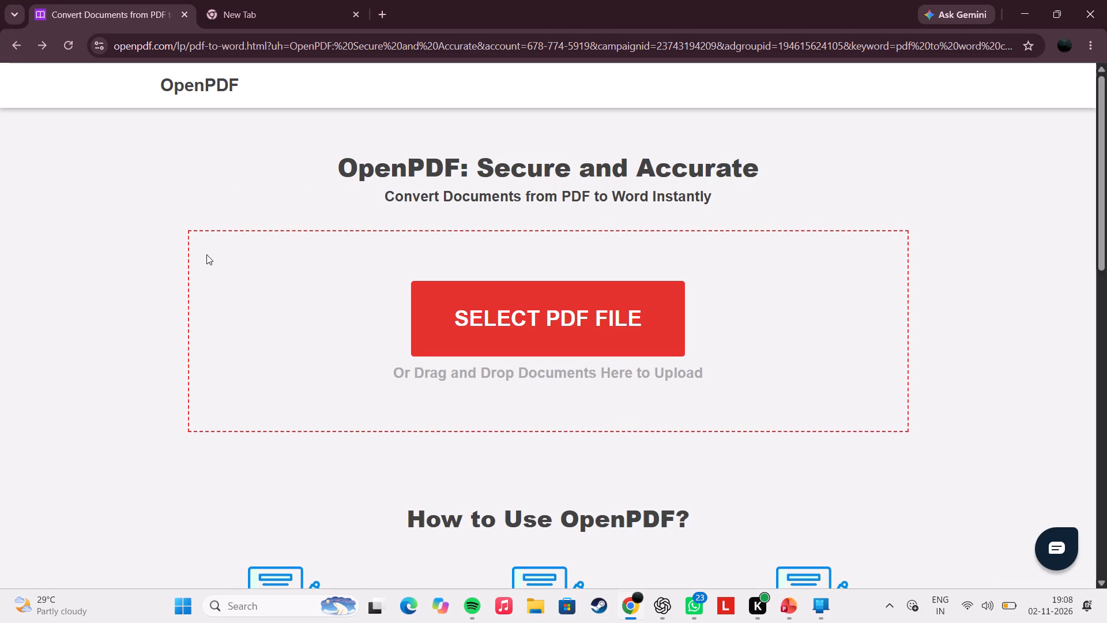
scroll(206, 254, down, 3)
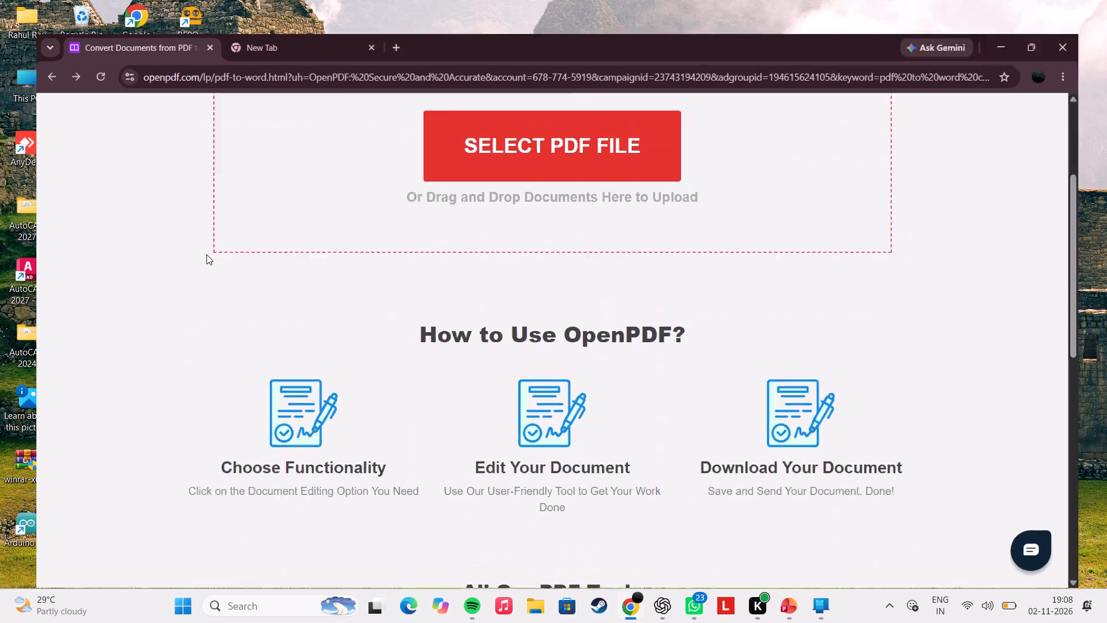